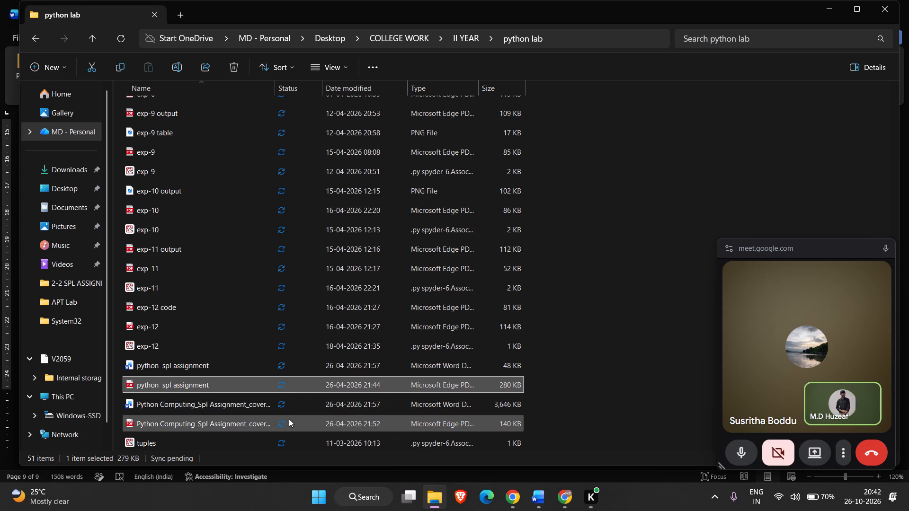
scroll(291, 417, "down", 3)
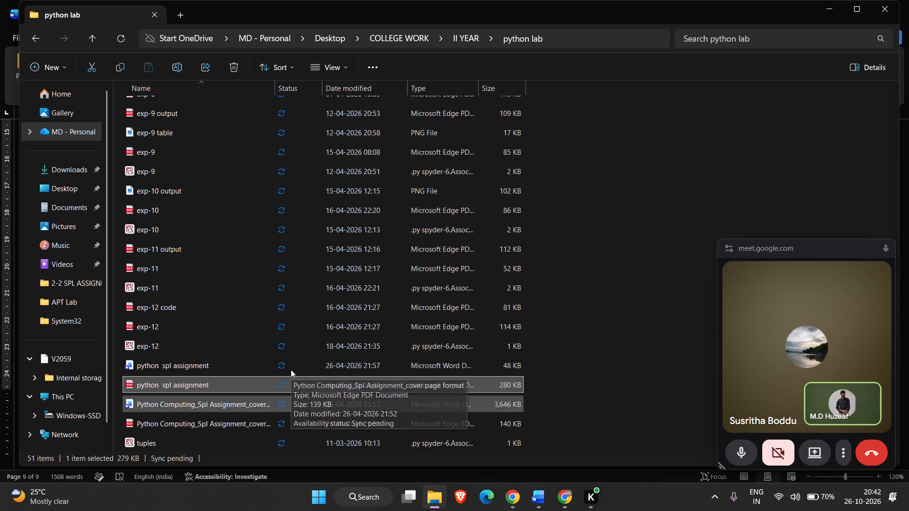
scroll(219, 223, "up", 7)
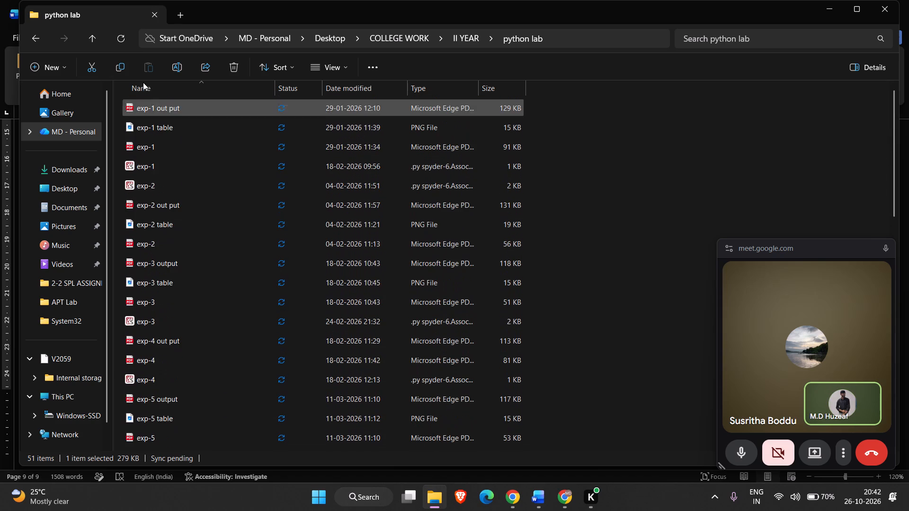
left_click(37, 40)
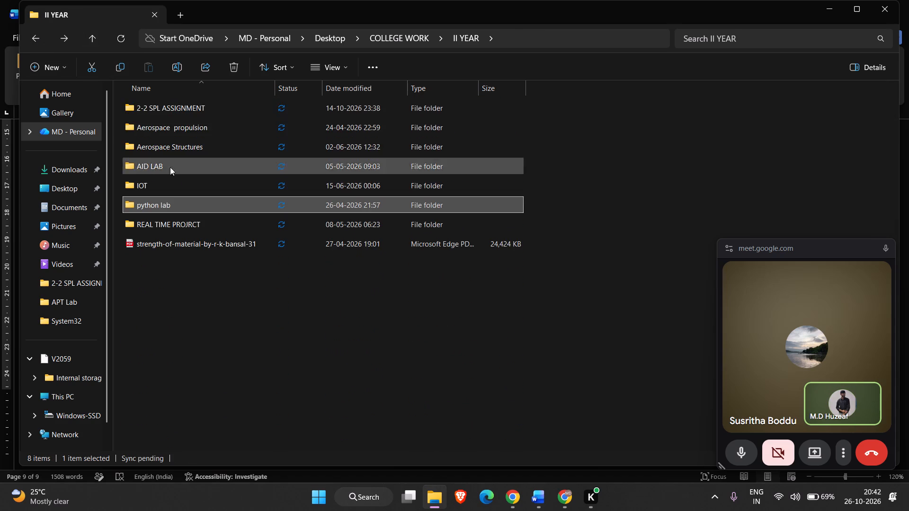
double_click(163, 110)
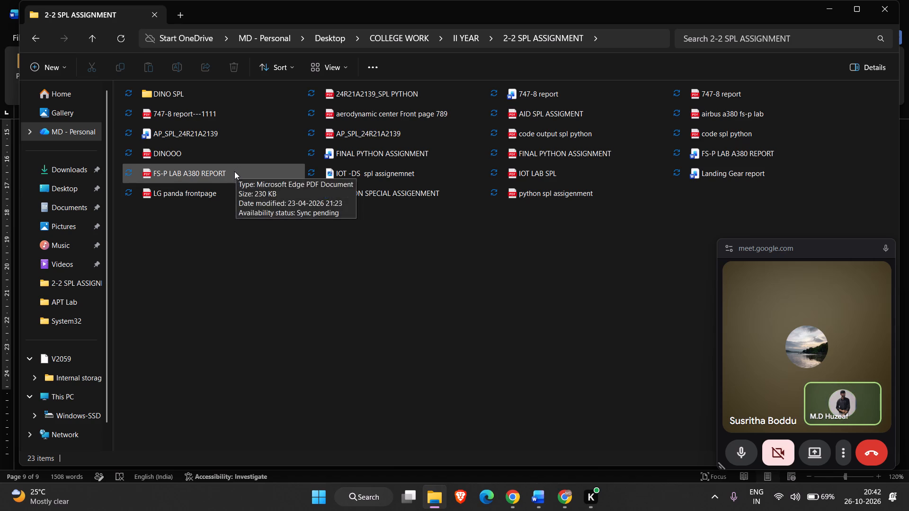
double_click(252, 197)
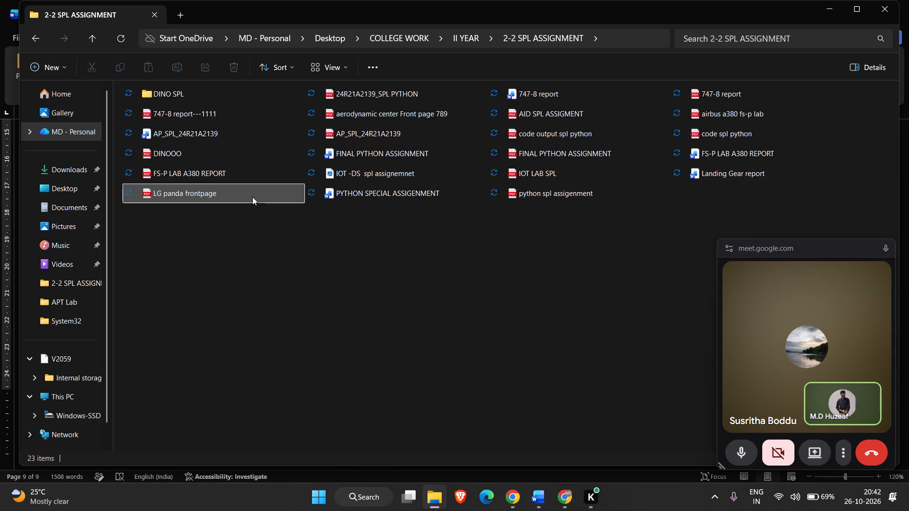
scroll(290, 238, "up", 2)
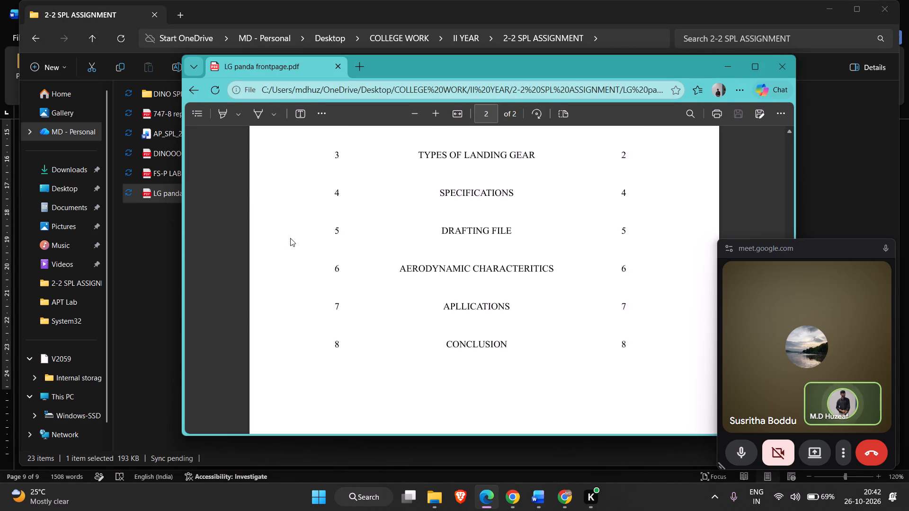
scroll(290, 238, "up", 6)
scroll(290, 238, "down", 2)
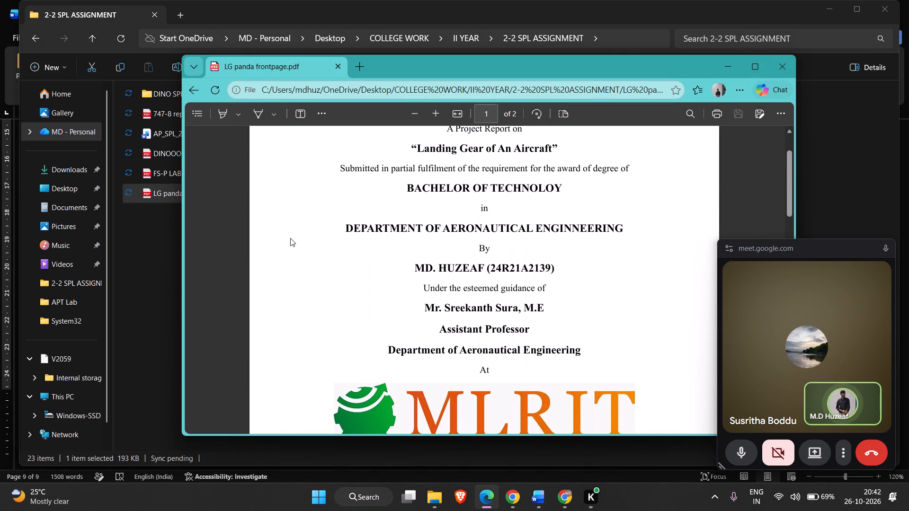
Examine the rest of the cover page in the LG panda frontpage PDF and close the document.
scroll(290, 238, "down", 6)
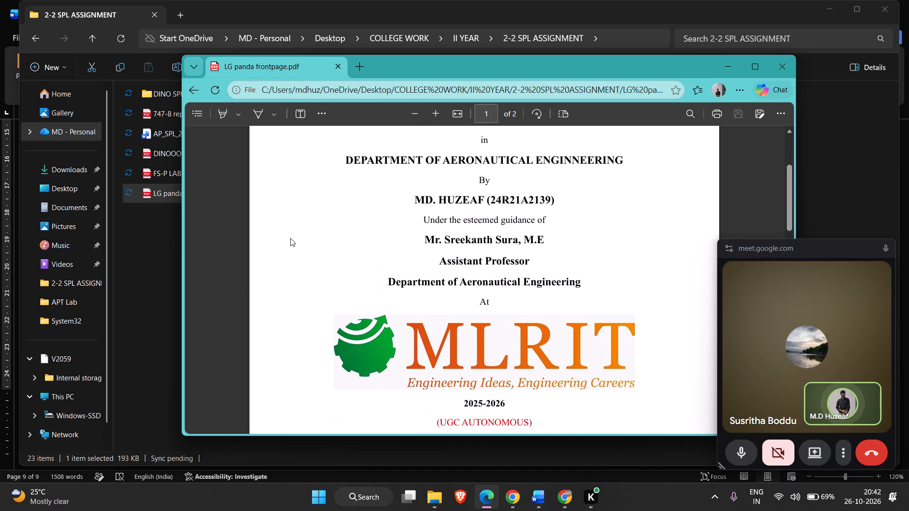
scroll(290, 238, "down", 2)
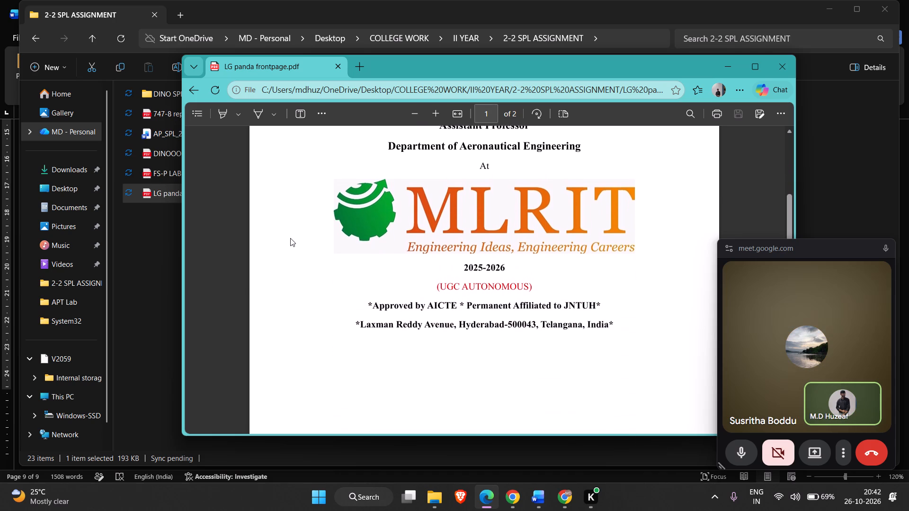
scroll(290, 238, "down", 1)
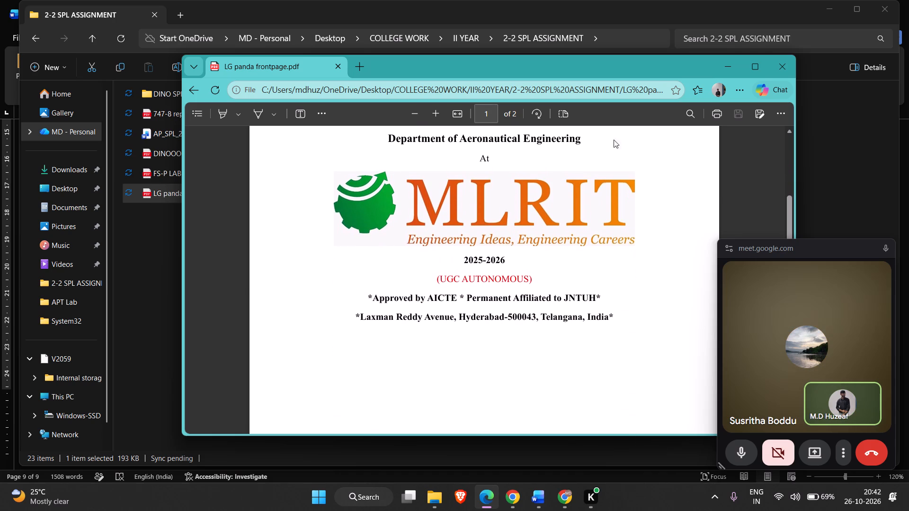
scroll(568, 195, "up", 9)
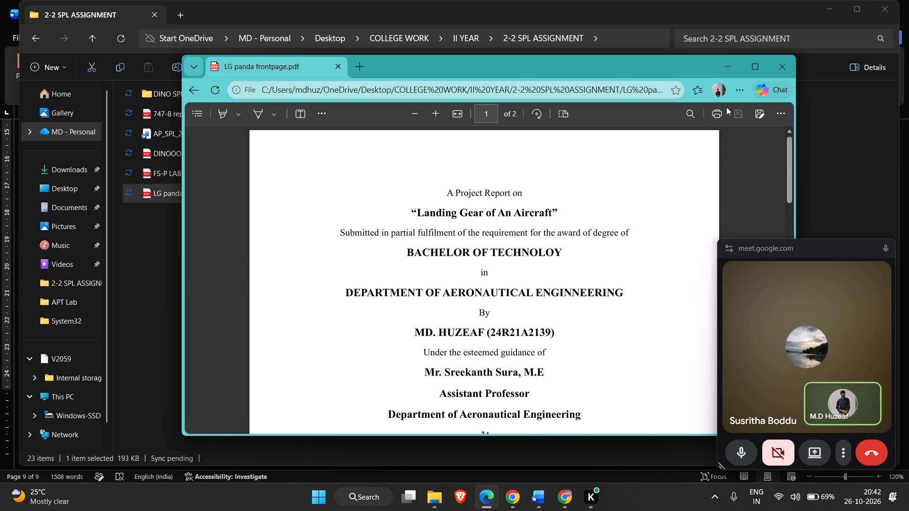
left_click(779, 65)
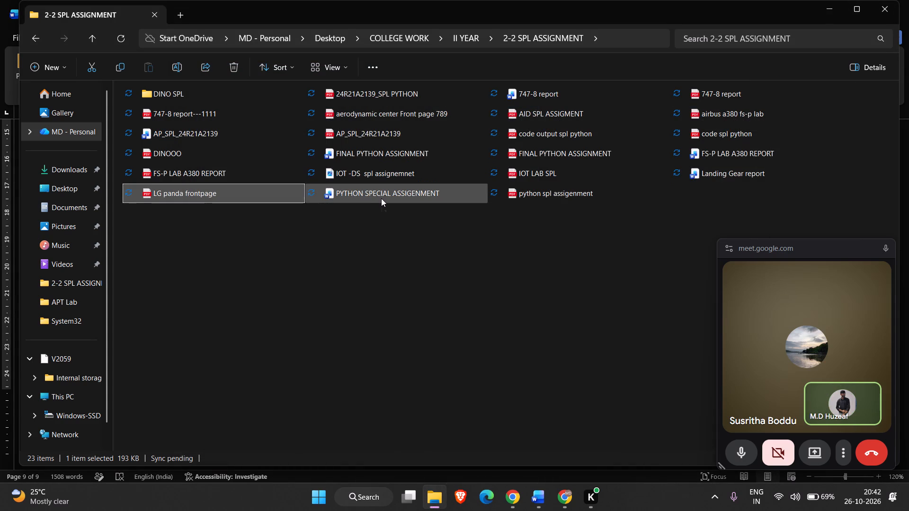
Open the python spl assigenment PDF from the 2-2 SPL ASSIGNMENT folder, examine its cover page, and close it.
double_click(520, 190)
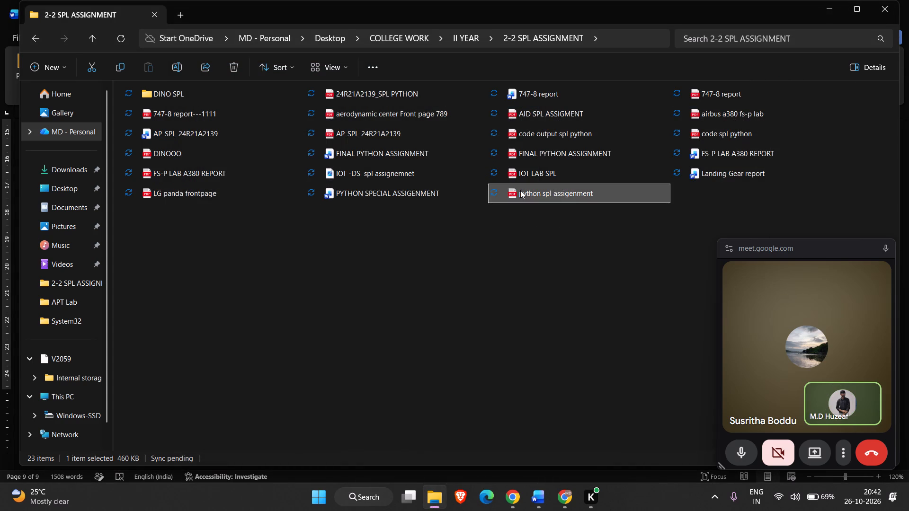
scroll(520, 190, "down", 3)
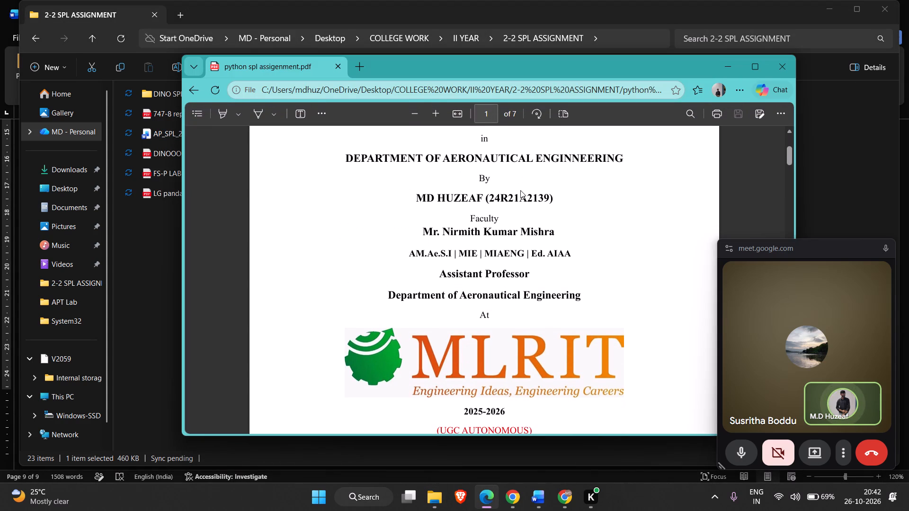
scroll(520, 190, "up", 4)
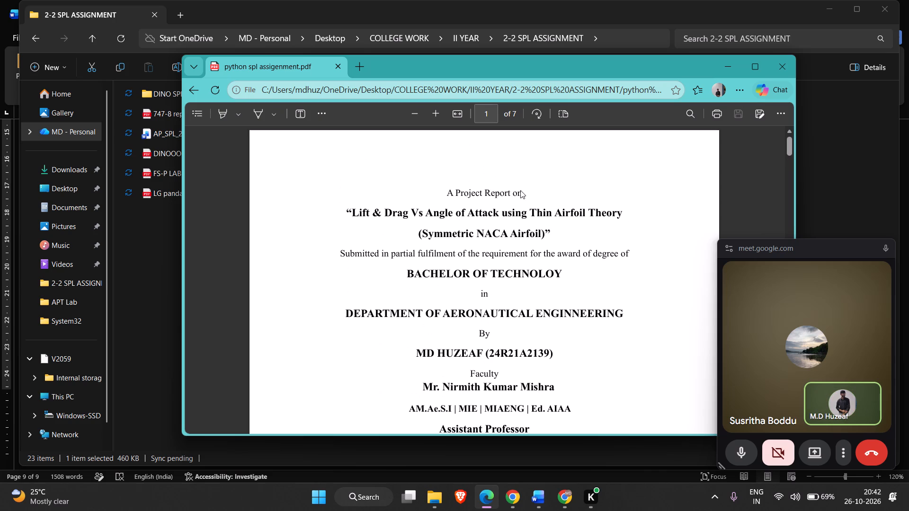
scroll(520, 190, "down", 4)
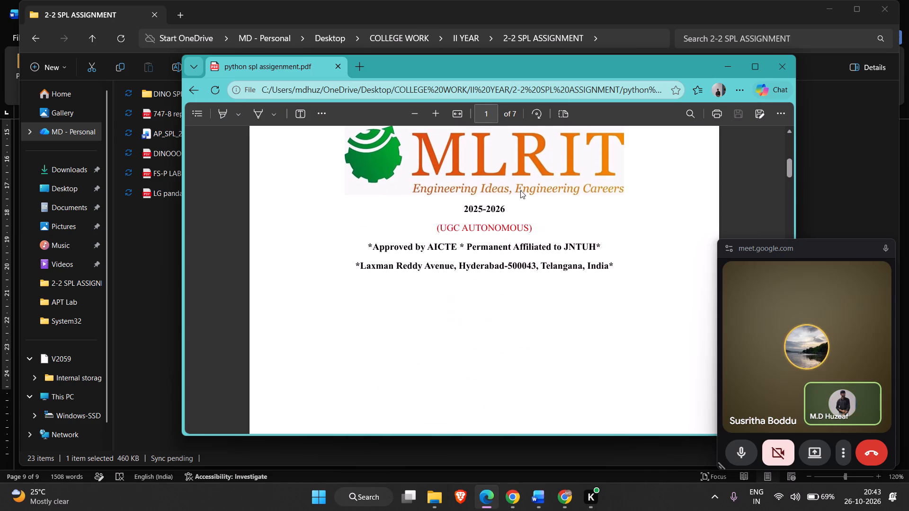
scroll(520, 190, "up", 6)
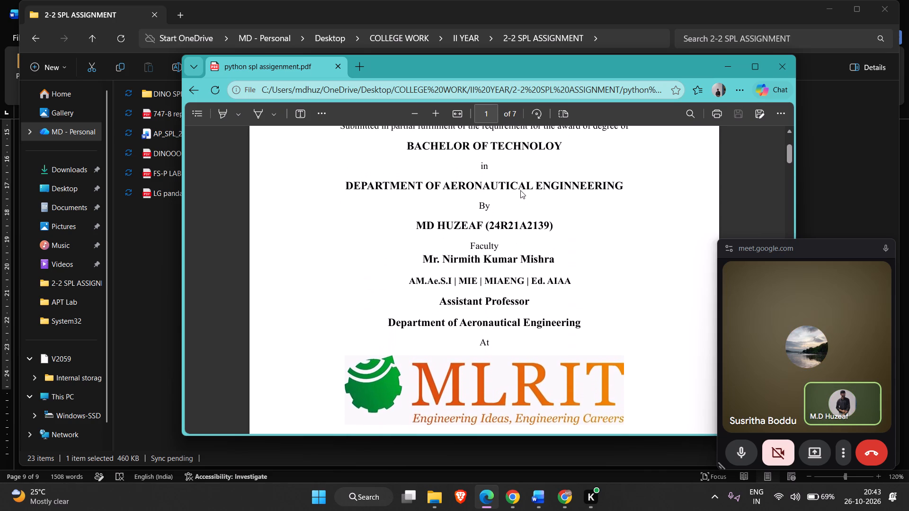
left_click(779, 66)
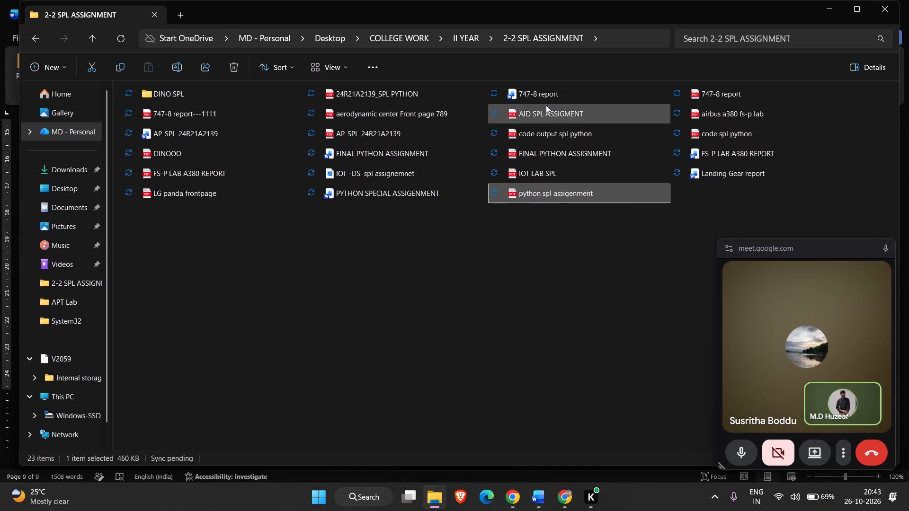
Copy the python spl assigenment PDF file in the 2-2 SPL ASSIGNMENT folder.
left_click(557, 197)
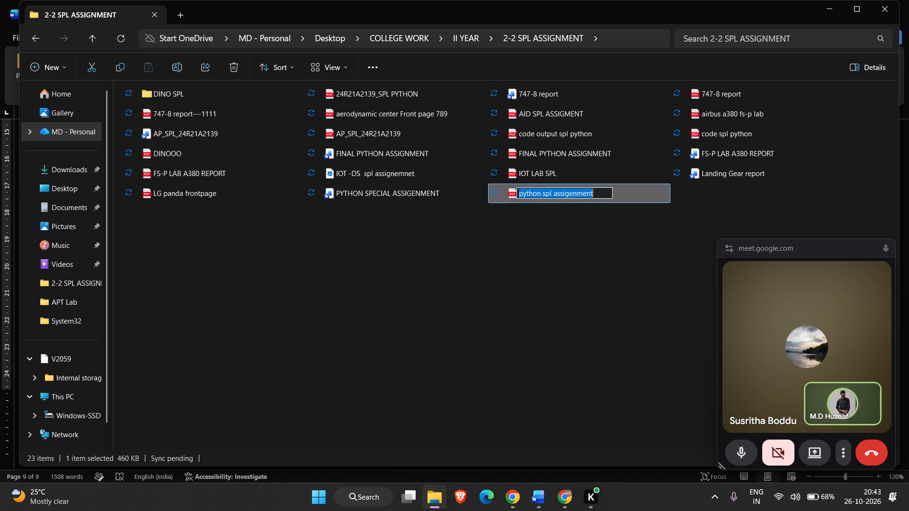
key("ctrl+c")
key("ctrl+c")
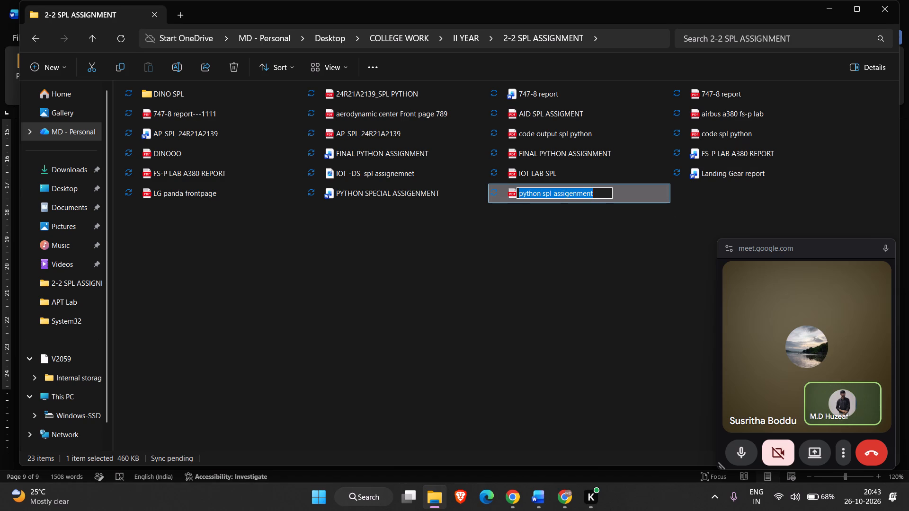
left_click(585, 263)
left_click(606, 197)
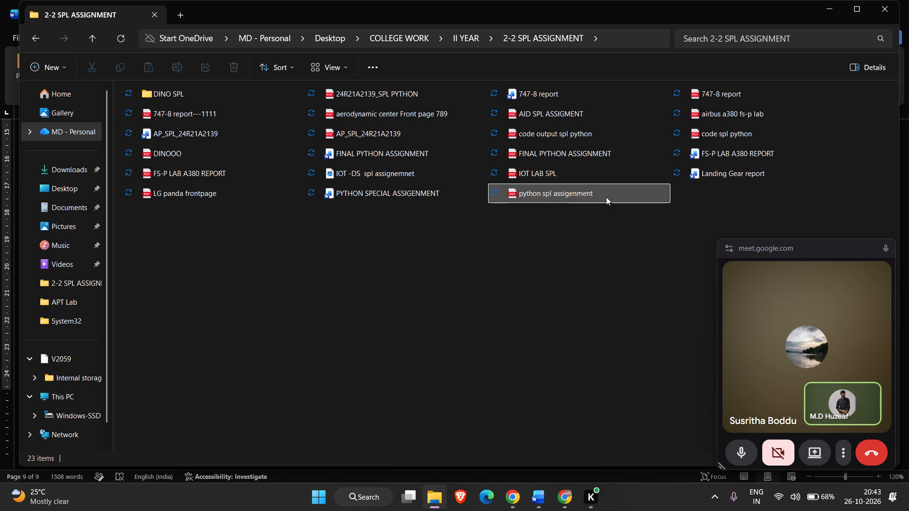
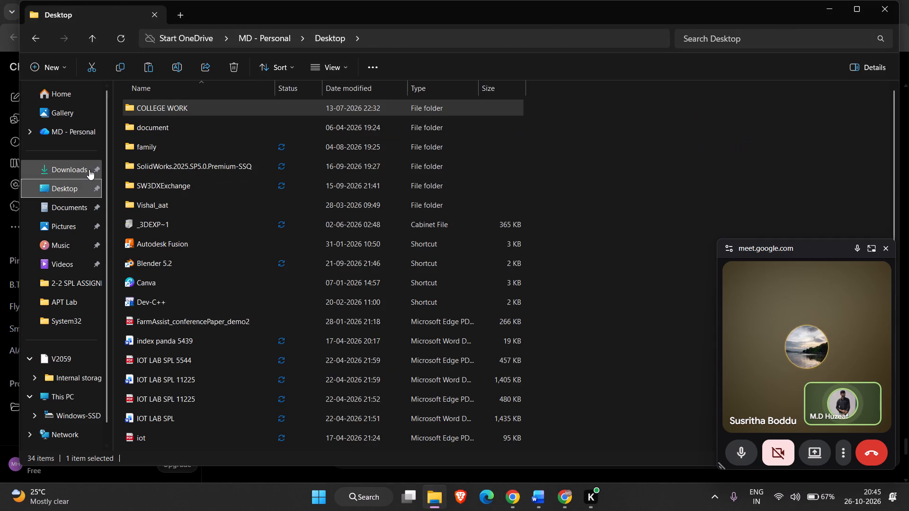
left_click(81, 172)
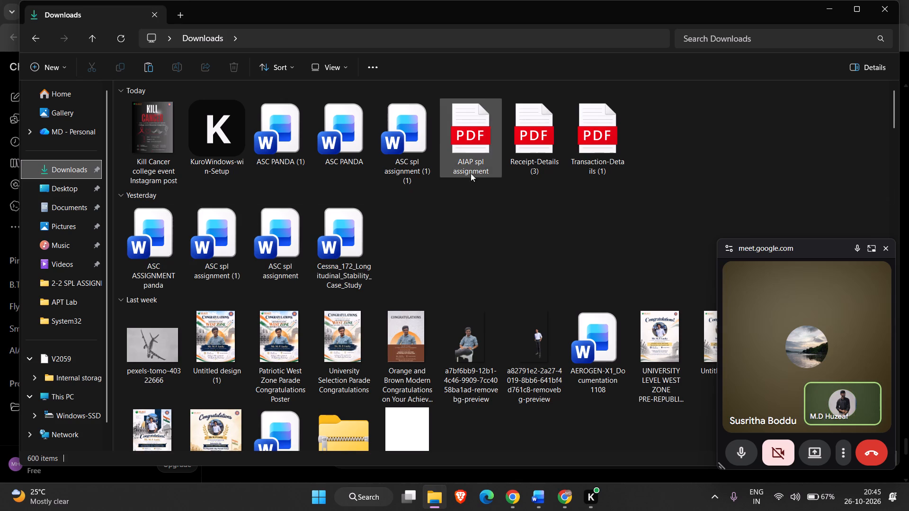
double_click(402, 138)
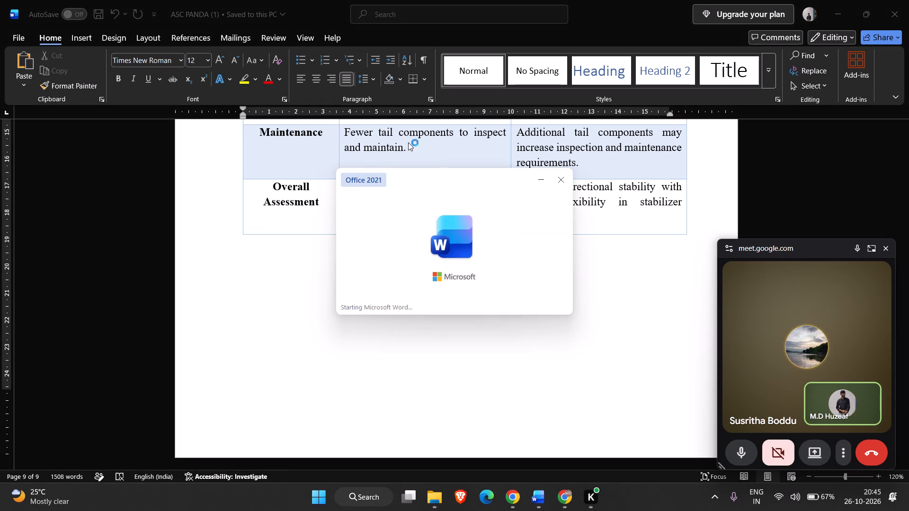
Examine the Cessna 172 stability assignment from its introduction to its references, checking its section structure and content.
scroll(454, 257, "down", 5)
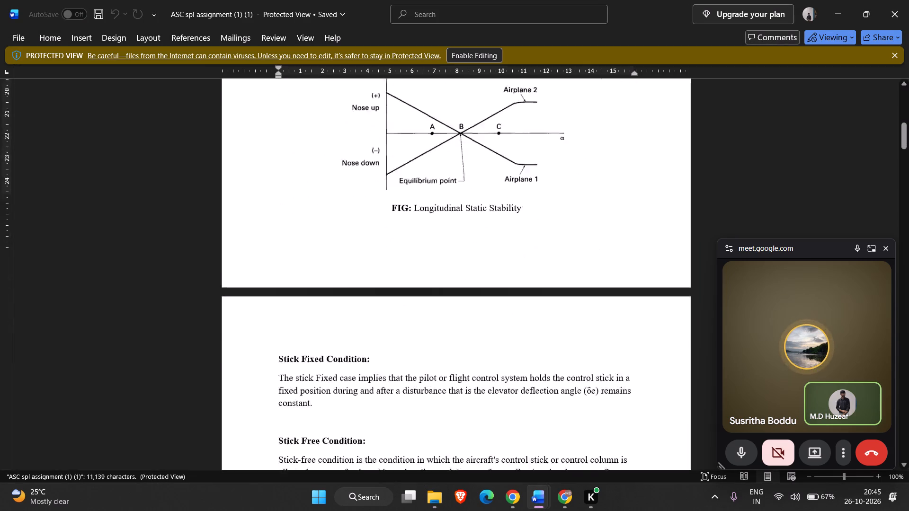
scroll(454, 257, "down", 11)
scroll(454, 257, "up", 11)
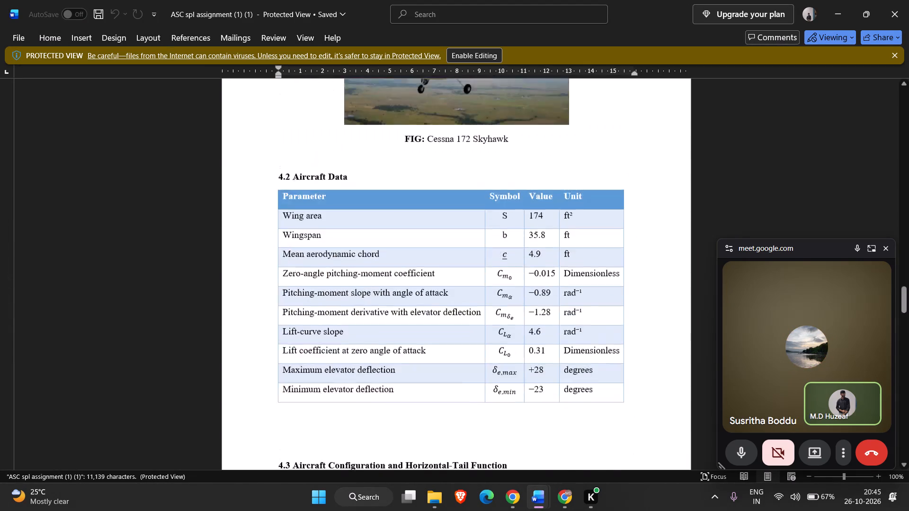
scroll(454, 257, "up", 13)
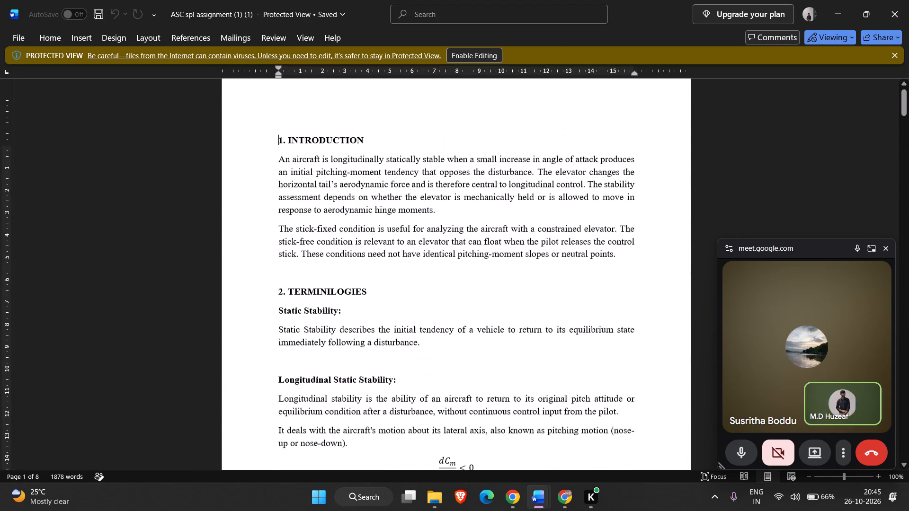
scroll(454, 257, "down", 13)
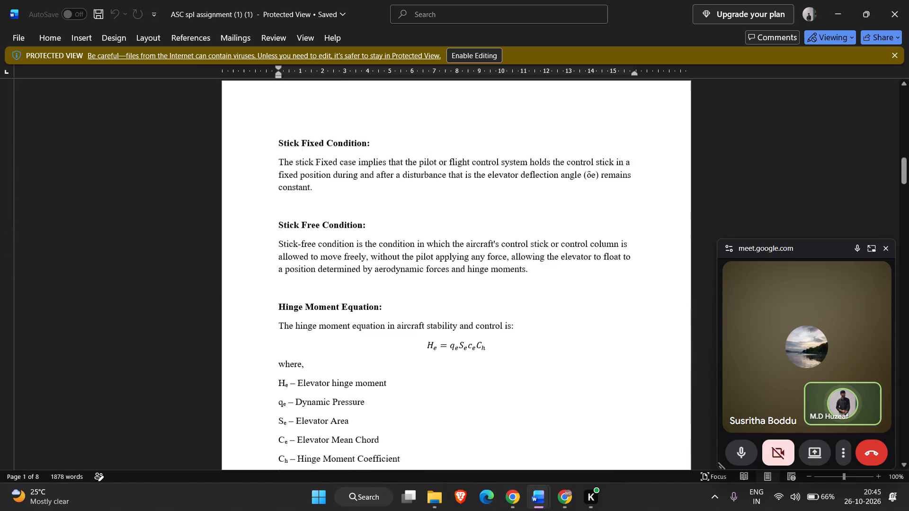
scroll(454, 257, "down", 11)
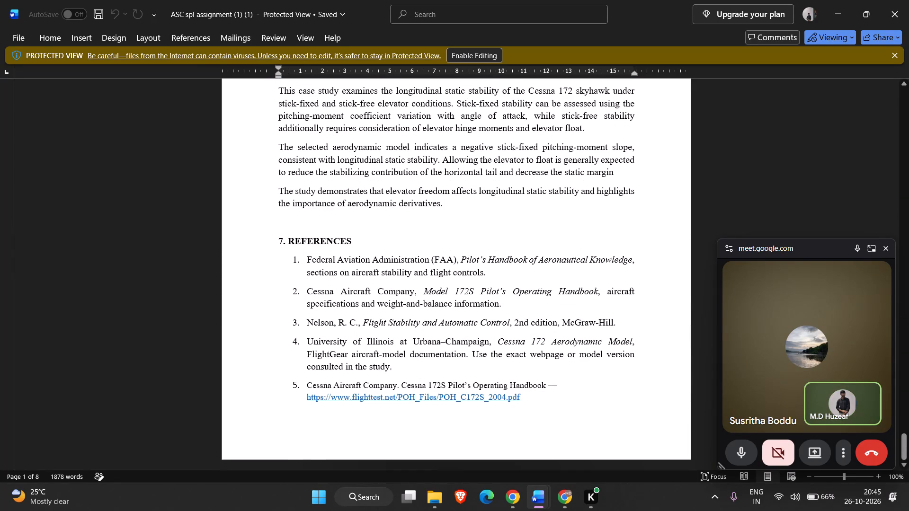
scroll(433, 339, "up", 3)
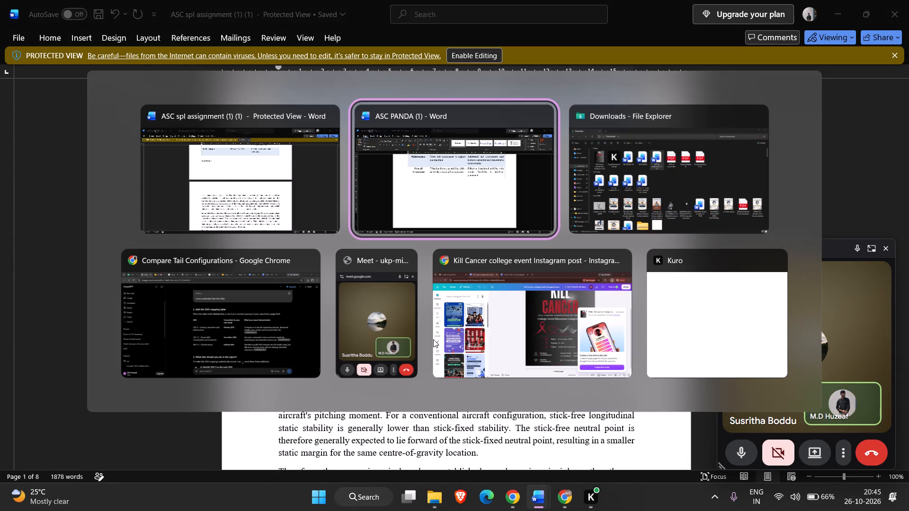
Return to the ASC PANDA (1) report, review the section 7 performance comparison table and place the cursor on the blank line below it.
scroll(452, 350, "up", 2)
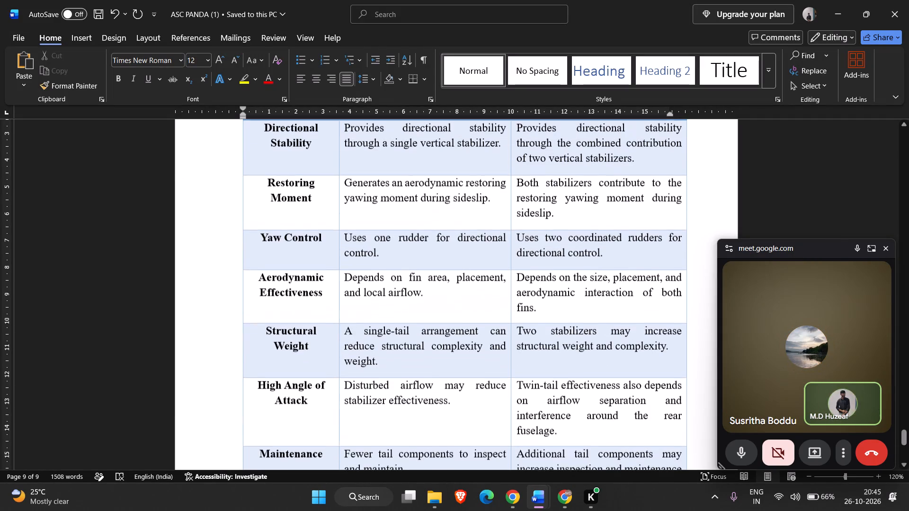
left_click(452, 350)
scroll(452, 350, "up", 1)
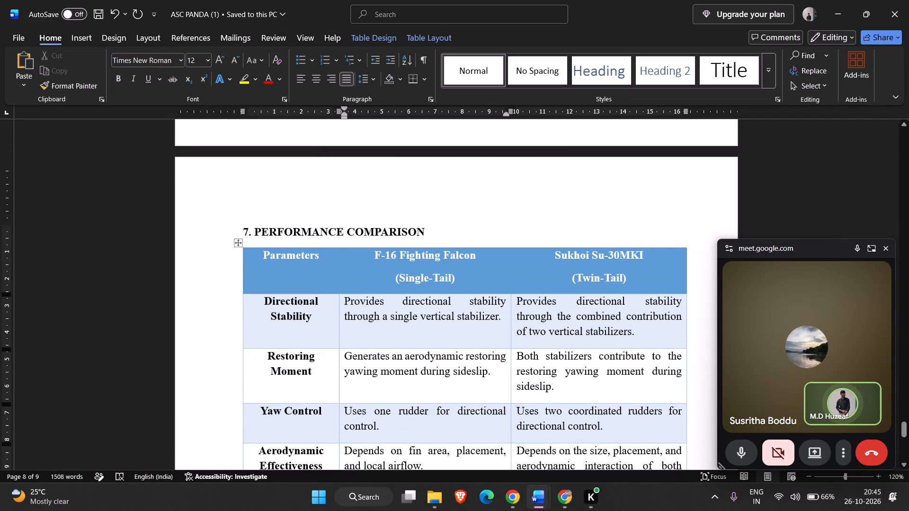
scroll(458, 349, "down", 2)
left_click(356, 319)
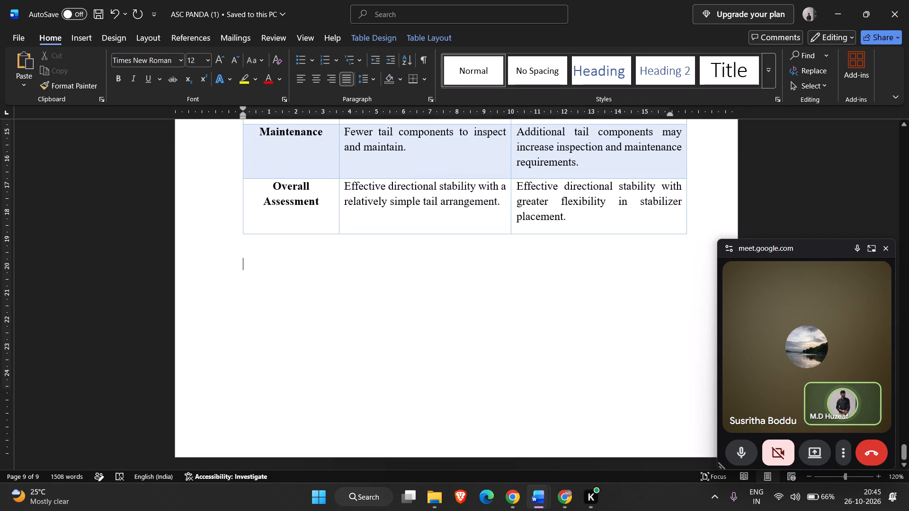
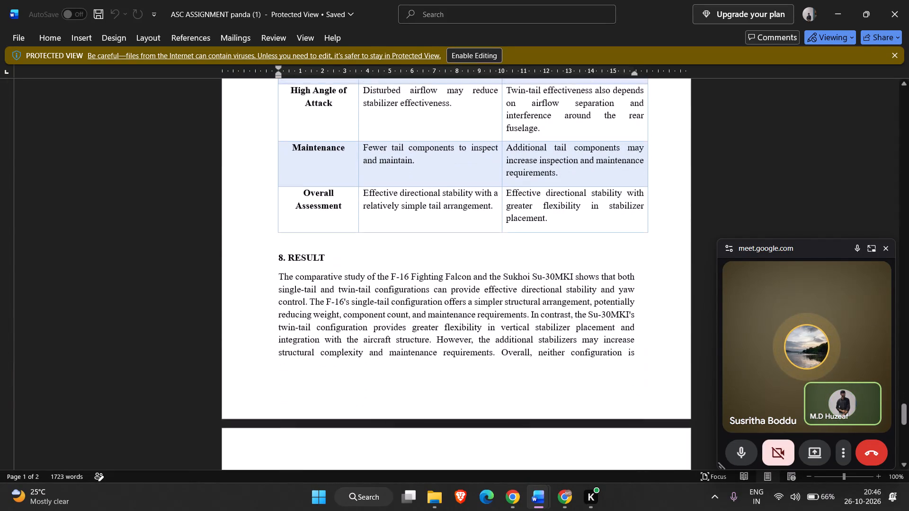
Examine the report from the section 7 comparison table through the Result, Conclusion and References sections.
scroll(518, 333, "down", 4)
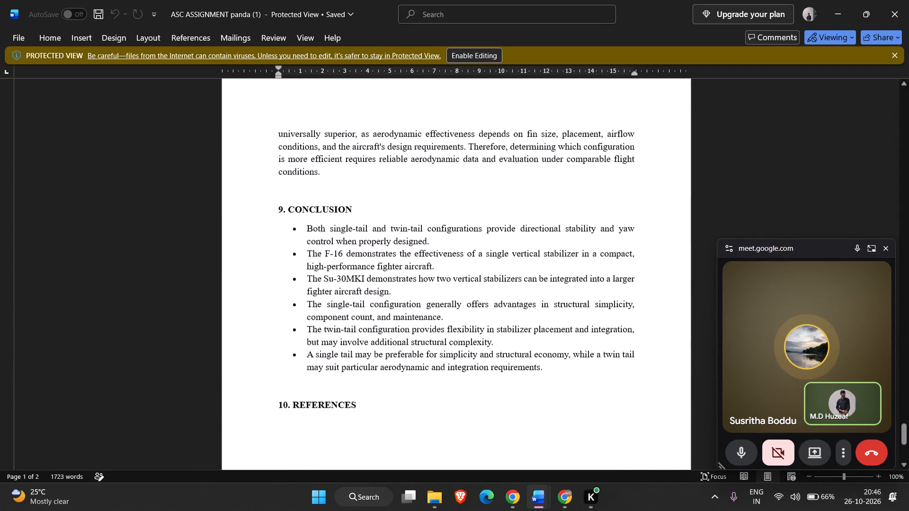
scroll(518, 333, "up", 3)
scroll(518, 333, "down", 1)
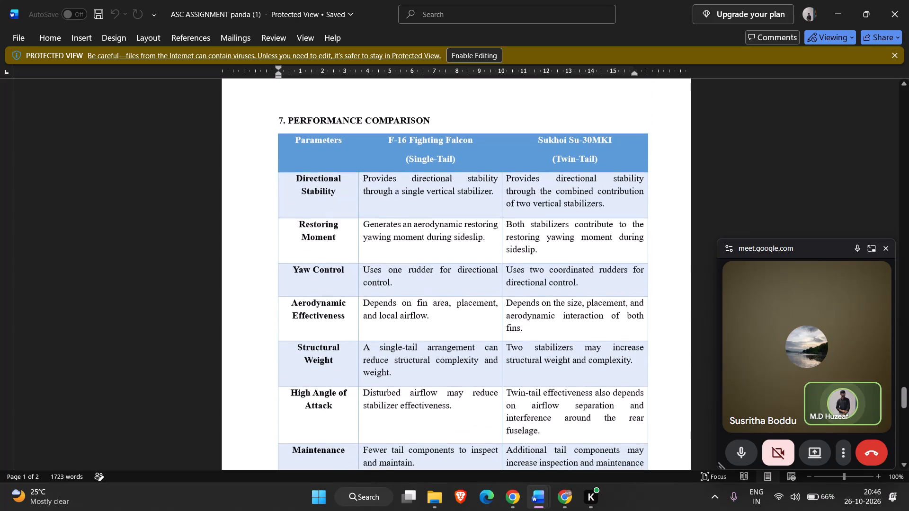
scroll(518, 333, "down", 2)
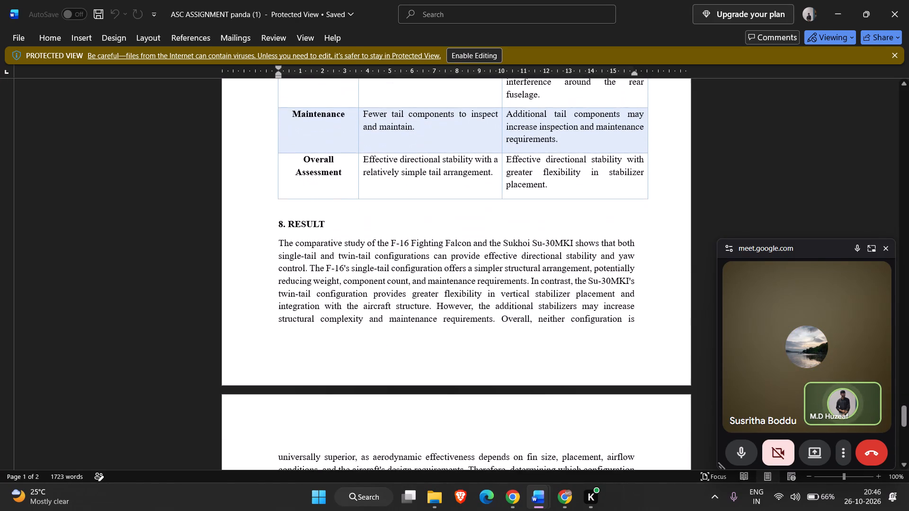
scroll(518, 333, "down", 3)
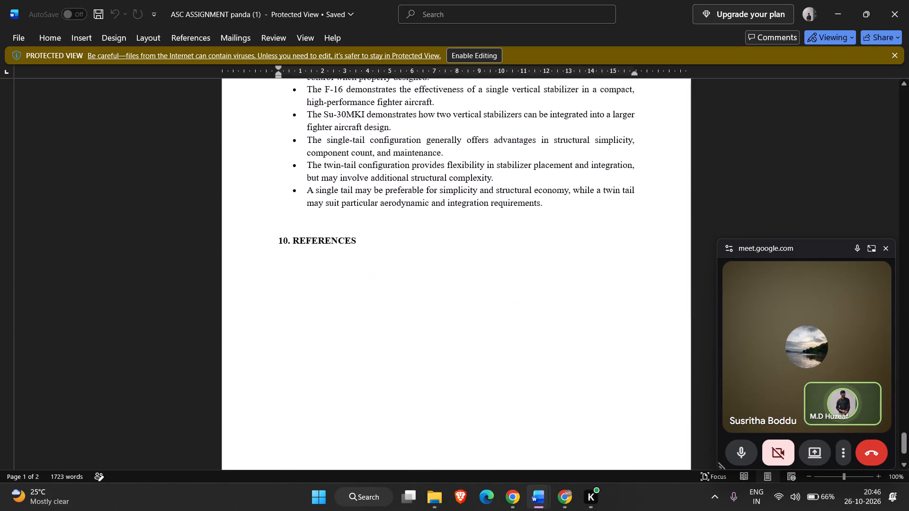
scroll(518, 333, "down", 1)
left_click(393, 273)
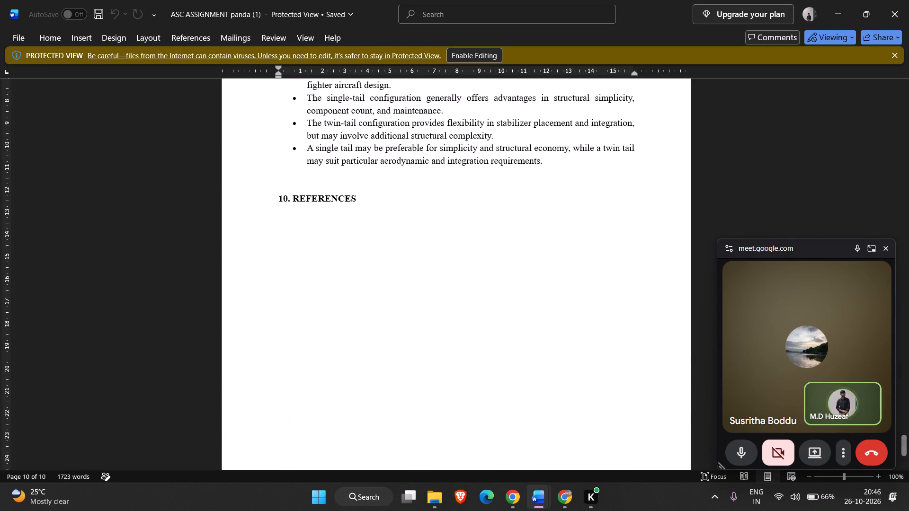
Enable editing of the report and insert a built-in footer with a blue bar, author name and page number.
left_click(470, 53)
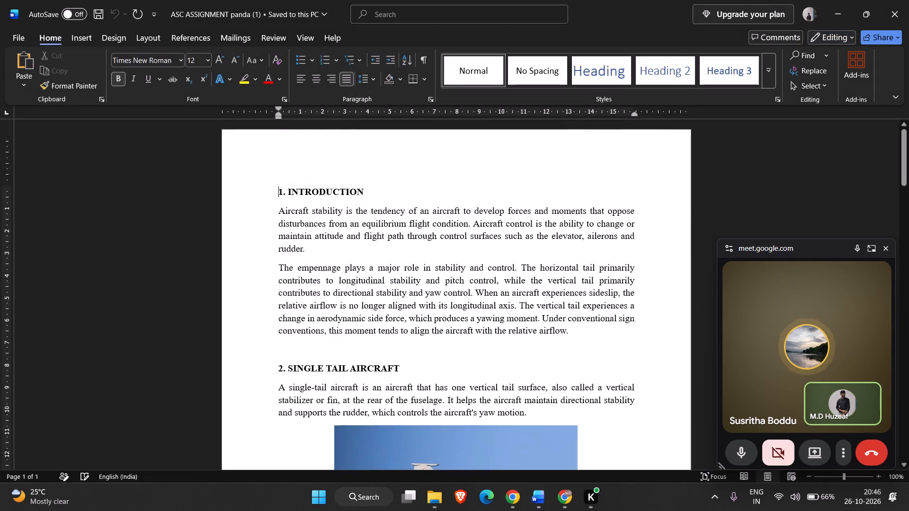
double_click(287, 155)
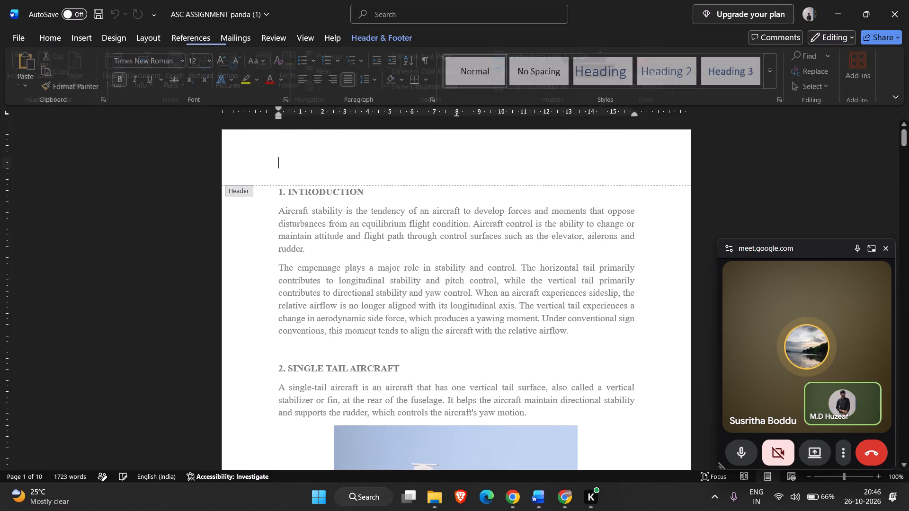
left_click(55, 82)
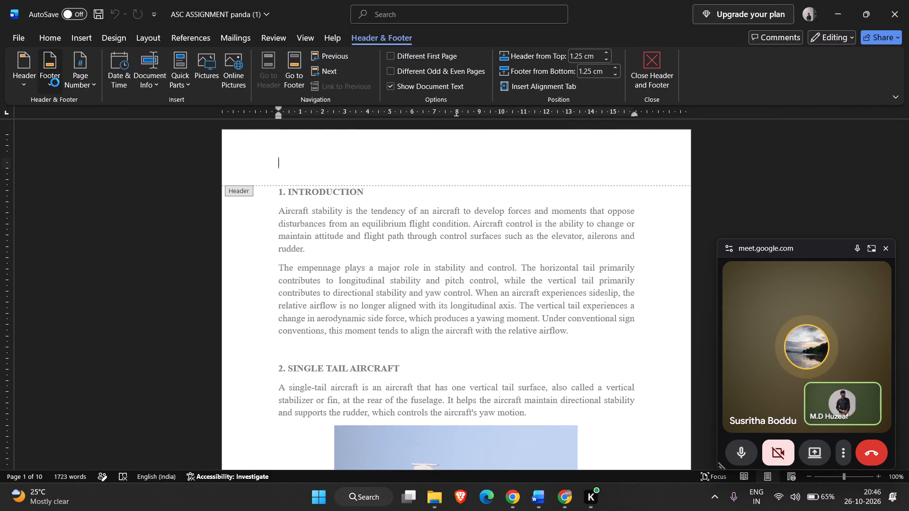
scroll(157, 303, "down", 1)
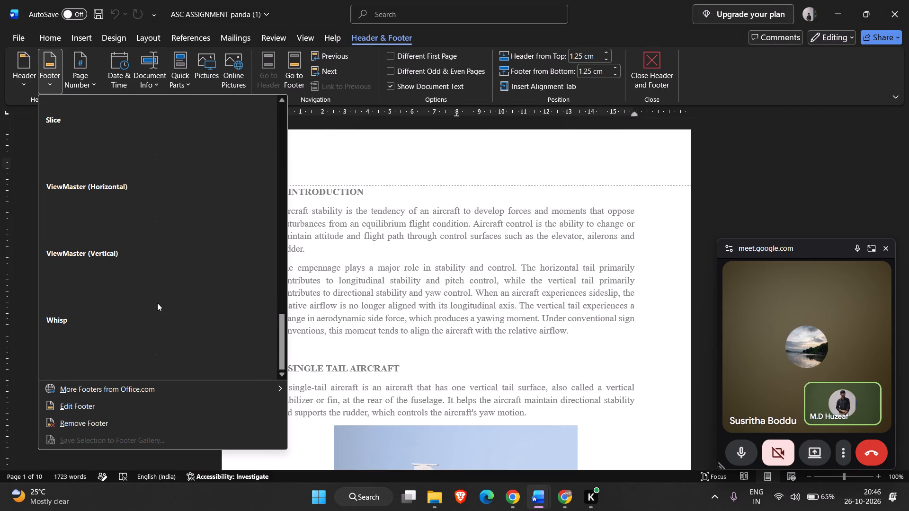
scroll(157, 303, "down", 1)
scroll(190, 220, "down", 1)
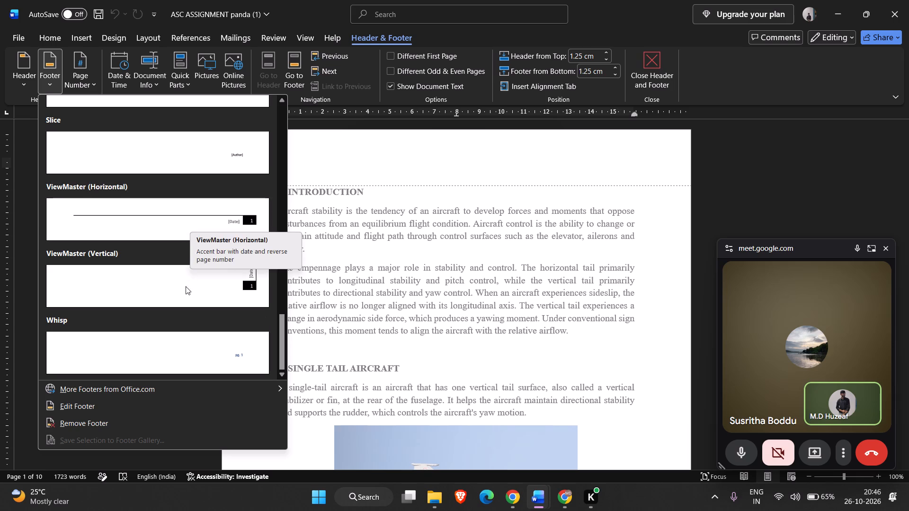
scroll(181, 326, "up", 1)
scroll(181, 326, "down", 1)
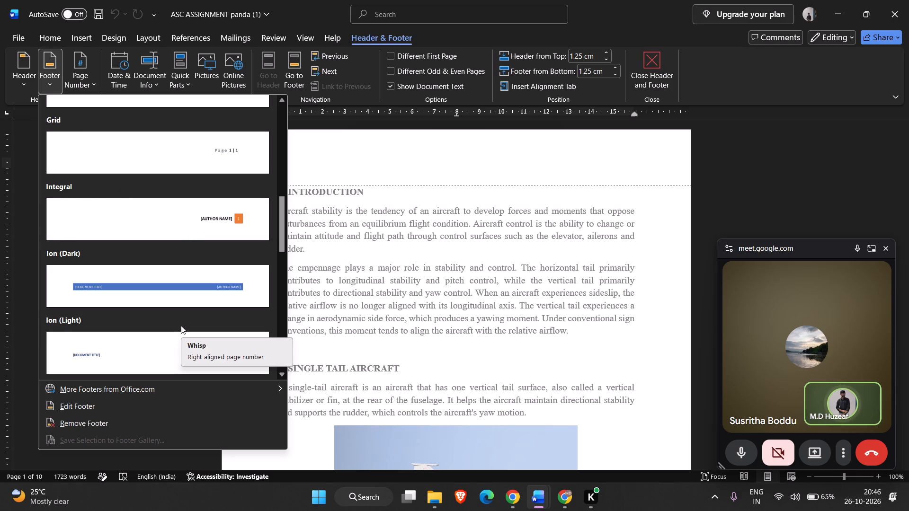
scroll(181, 326, "down", 1)
scroll(187, 283, "up", 1)
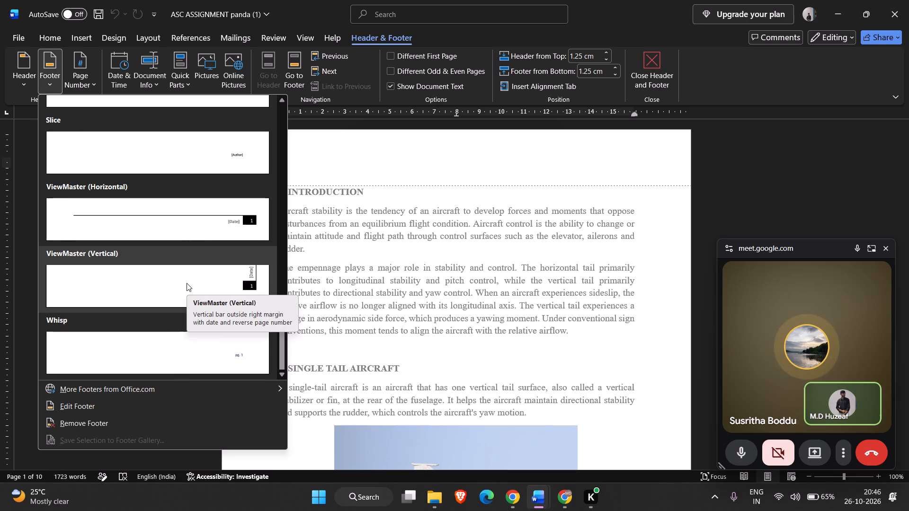
scroll(187, 283, "up", 1)
left_click(185, 167)
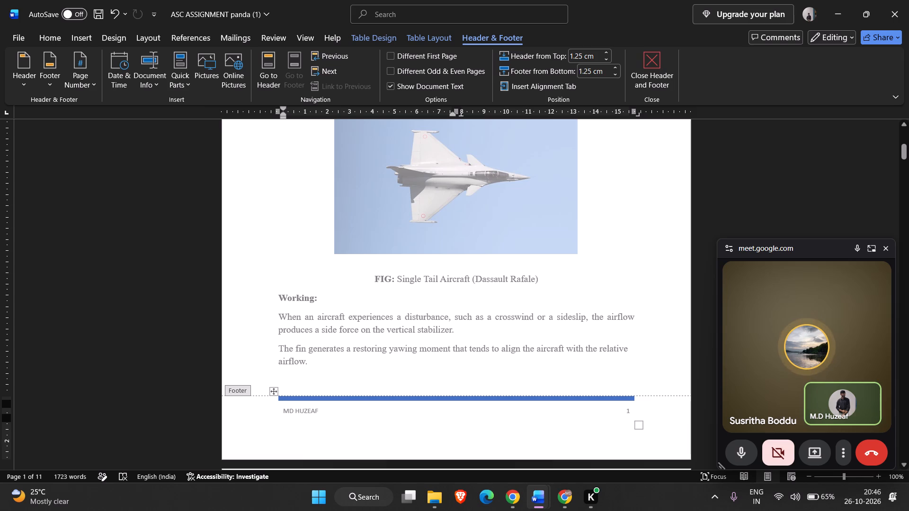
left_click(380, 429)
key("Escape")
Insert two blank lines above the 6.3 Comparative Analysis heading to push it onto the same page as its table.
scroll(380, 429, "down", 6)
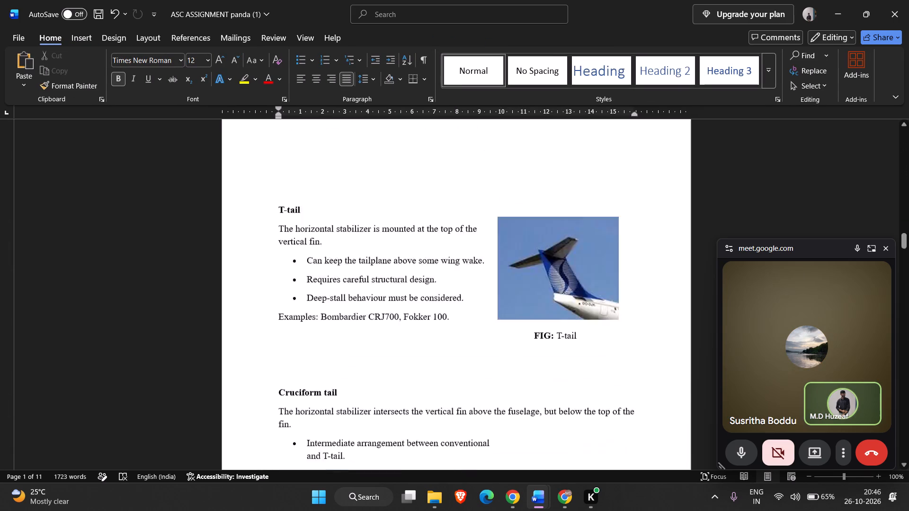
scroll(380, 429, "down", 6)
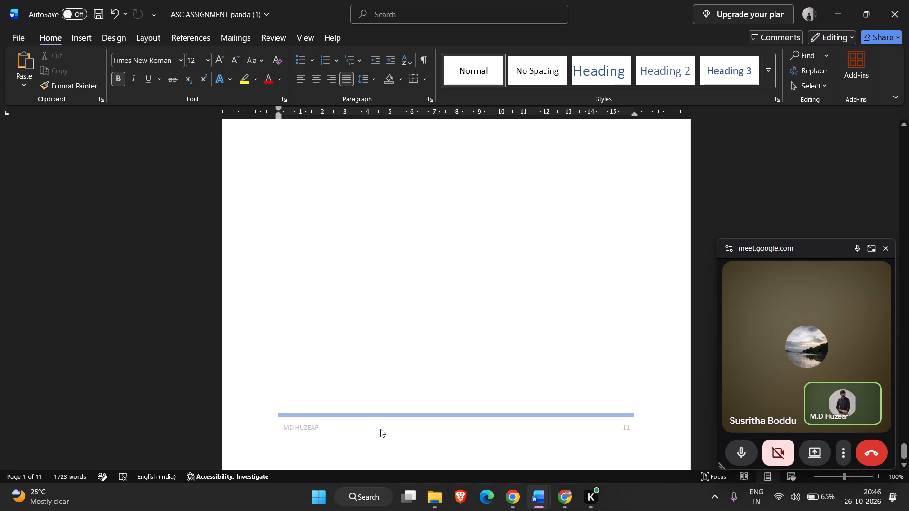
scroll(423, 341, "up", 1)
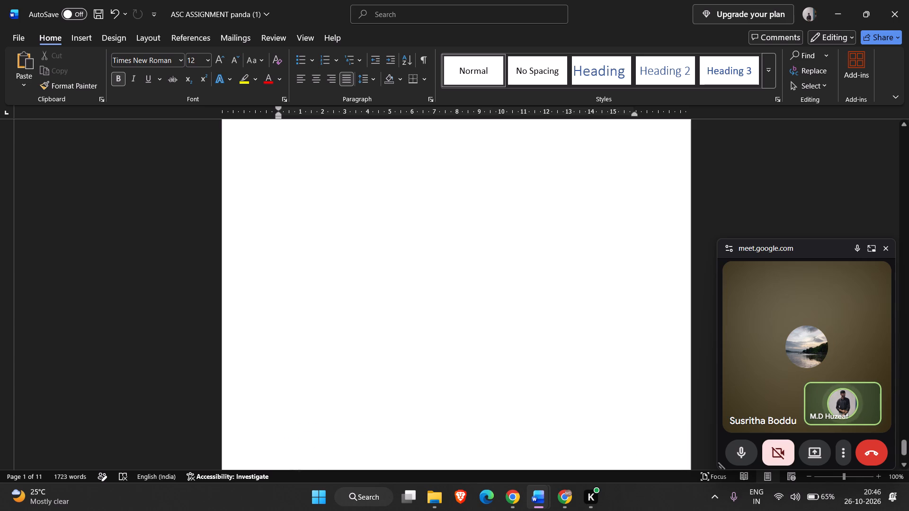
scroll(423, 341, "up", 5)
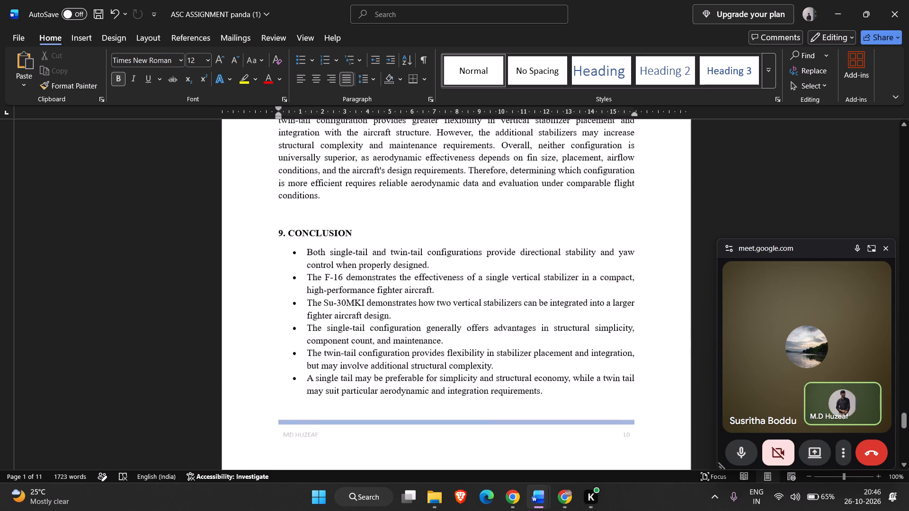
scroll(423, 341, "up", 2)
scroll(423, 341, "down", 1)
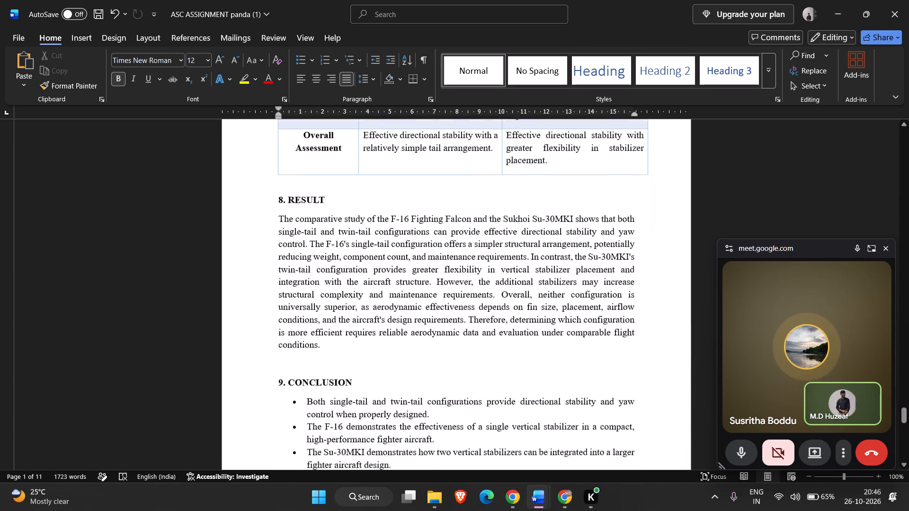
scroll(423, 341, "down", 1)
scroll(423, 341, "up", 6)
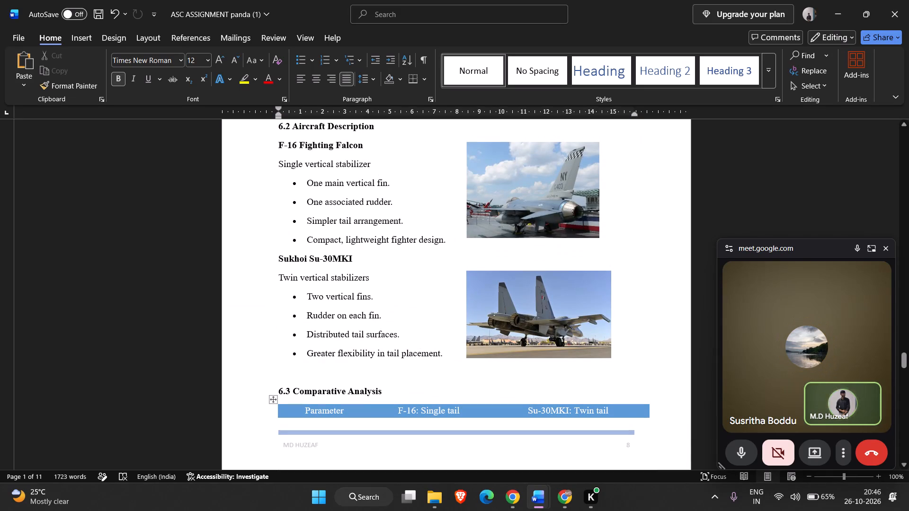
scroll(423, 341, "down", 1)
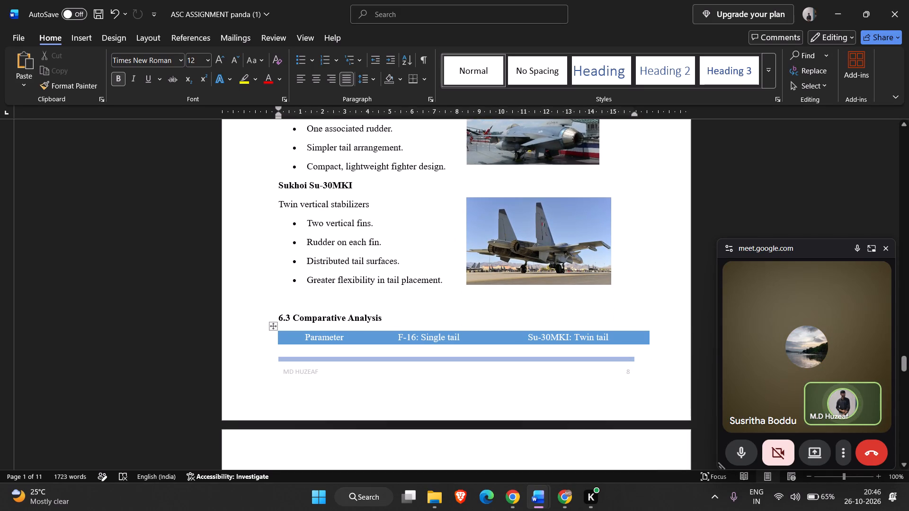
left_click(278, 317)
key("Return")
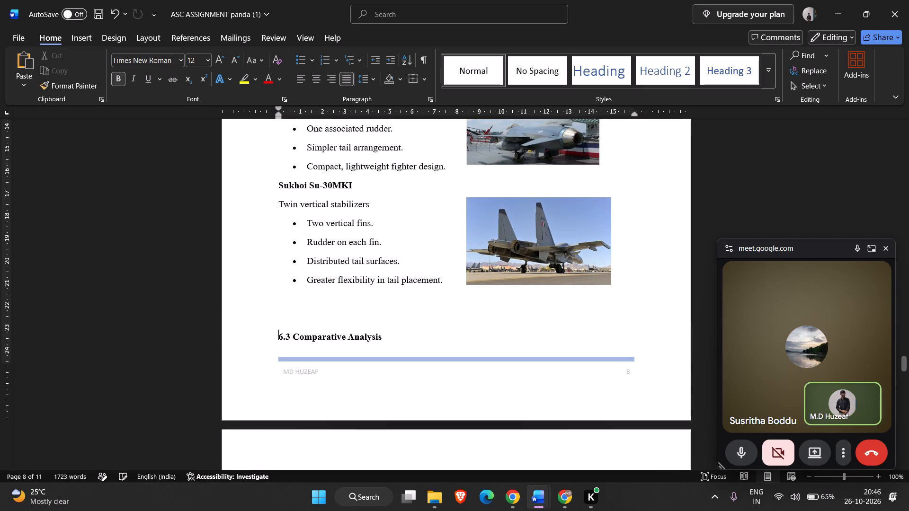
key("Return")
Delete two blank lines above the Main group, Configuration and Number of vertical fins table, below the Tailless Configuration figure.
scroll(278, 317, "down", 3)
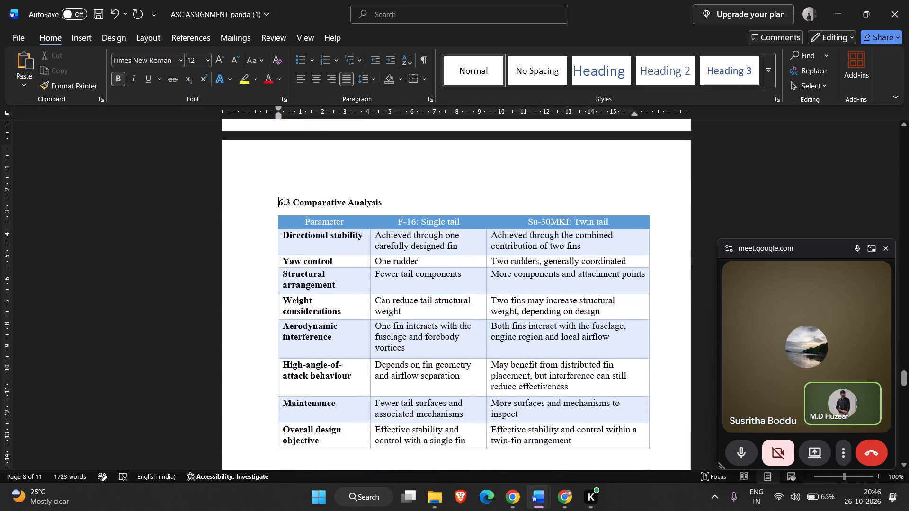
scroll(278, 317, "down", 4)
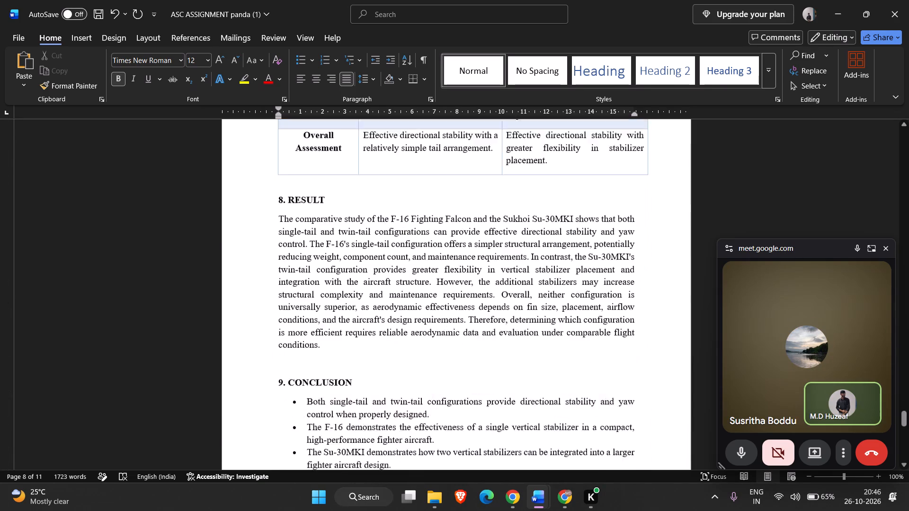
scroll(278, 317, "down", 2)
scroll(278, 317, "up", 3)
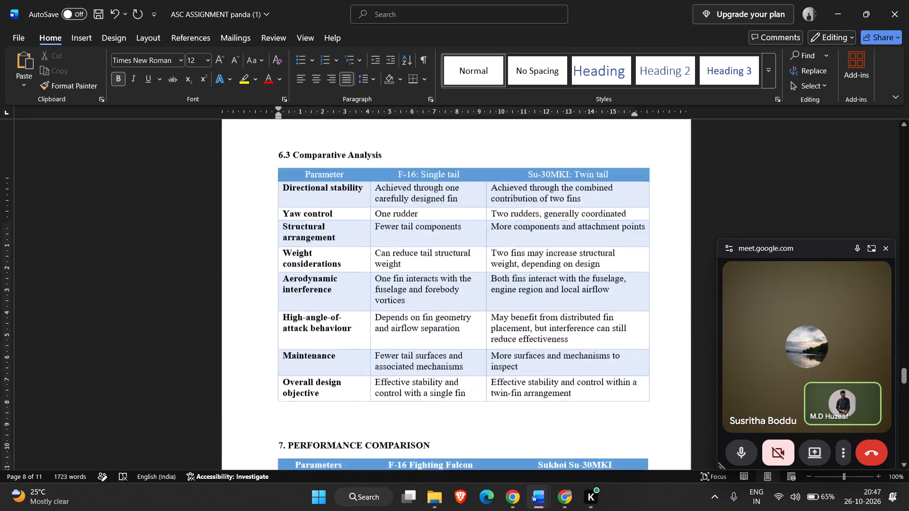
scroll(278, 317, "up", 2)
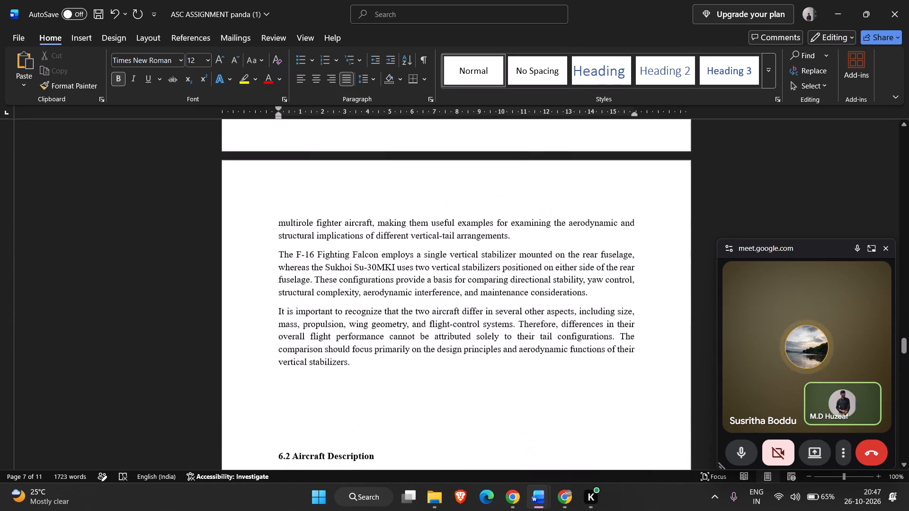
scroll(282, 394, "up", 2)
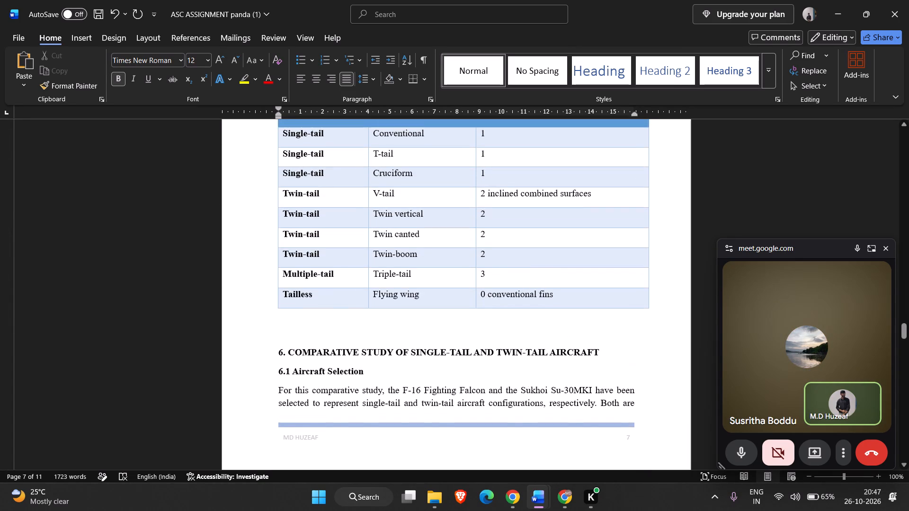
scroll(282, 394, "up", 3)
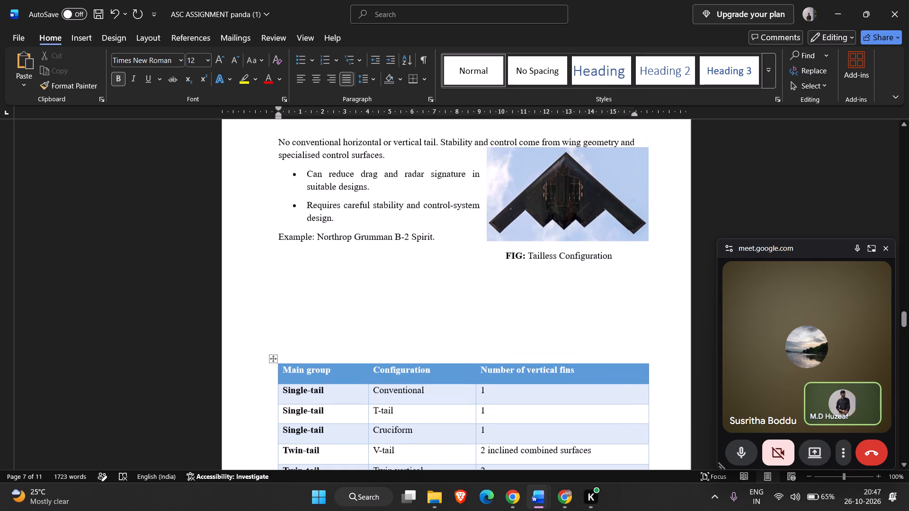
left_click(290, 339)
key("BackSpace")
key("BackSpace")
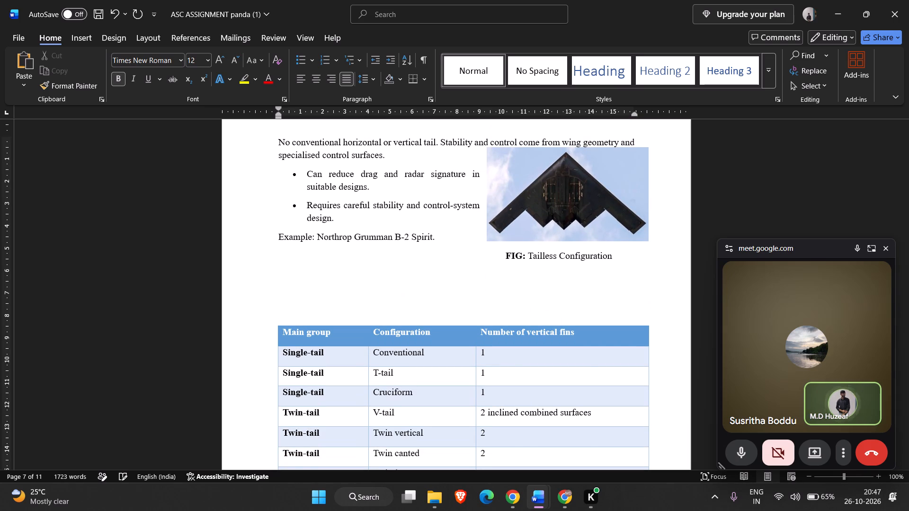
Review the page layout from the Tailless configuration back to the Introduction, and forward again to the T-tail and Cruciform tail sections.
scroll(290, 339, "up", 1)
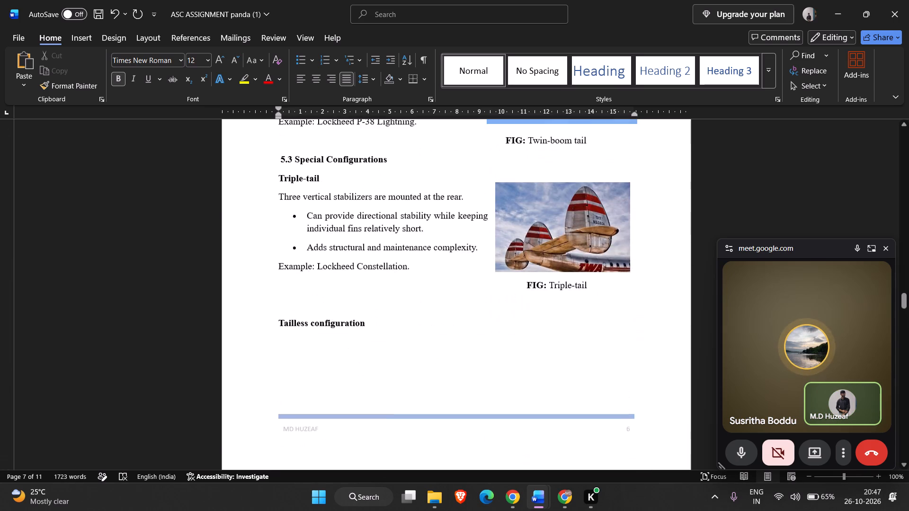
scroll(290, 339, "up", 1)
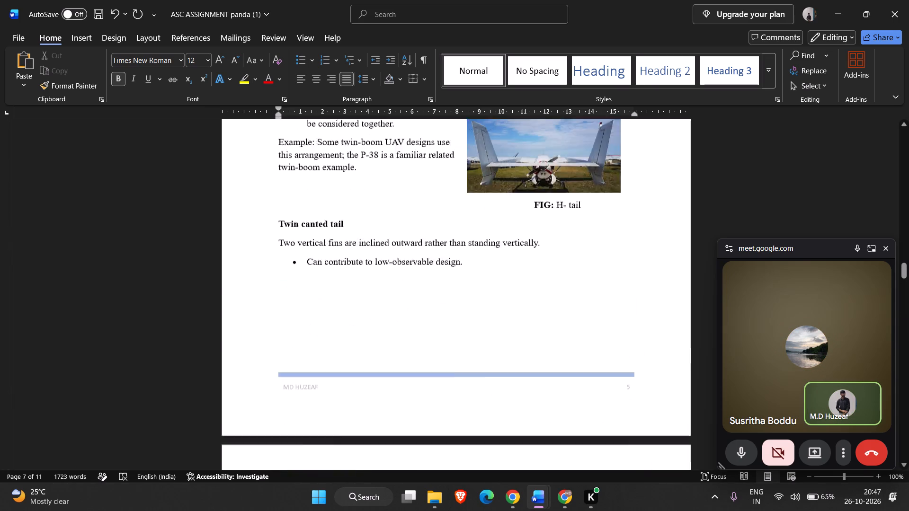
scroll(290, 339, "up", 3)
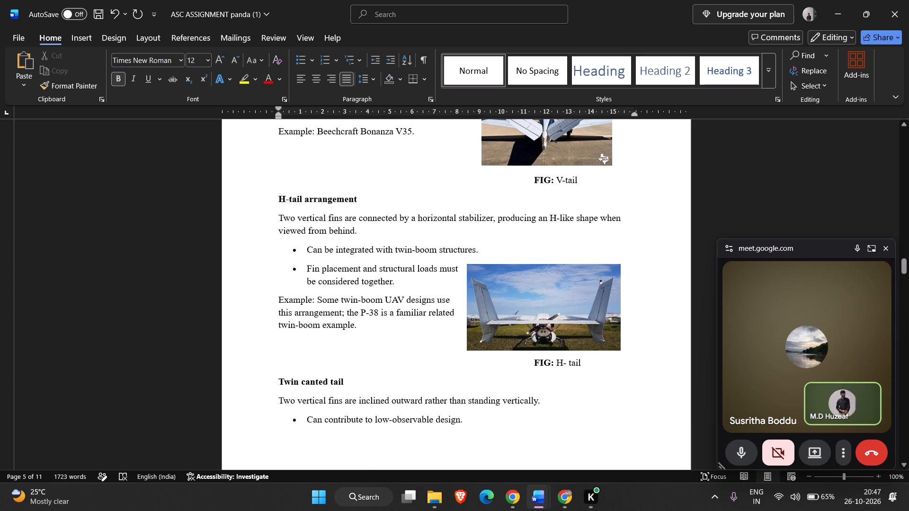
scroll(290, 339, "up", 6)
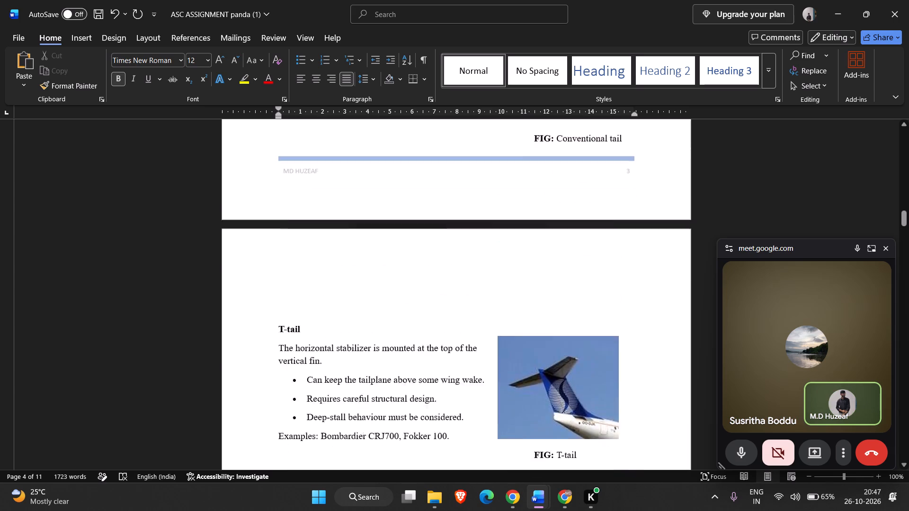
scroll(290, 339, "up", 7)
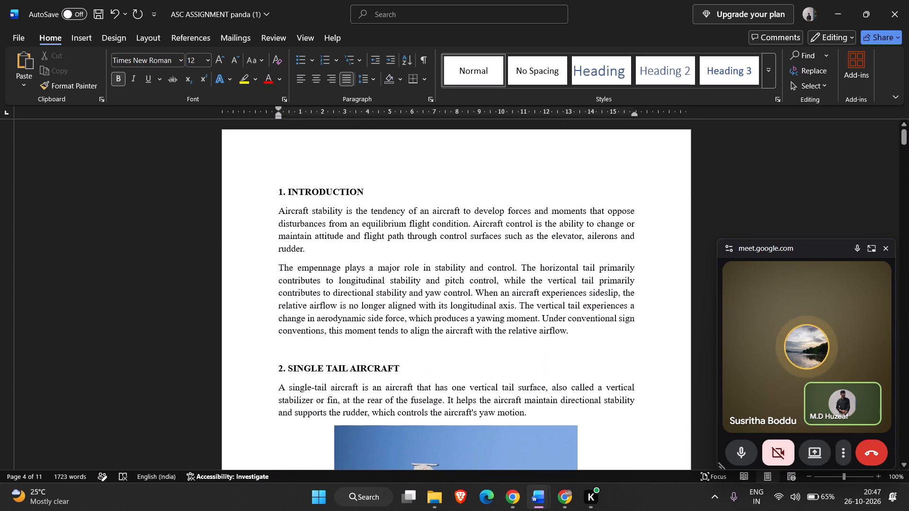
scroll(342, 401, "down", 2)
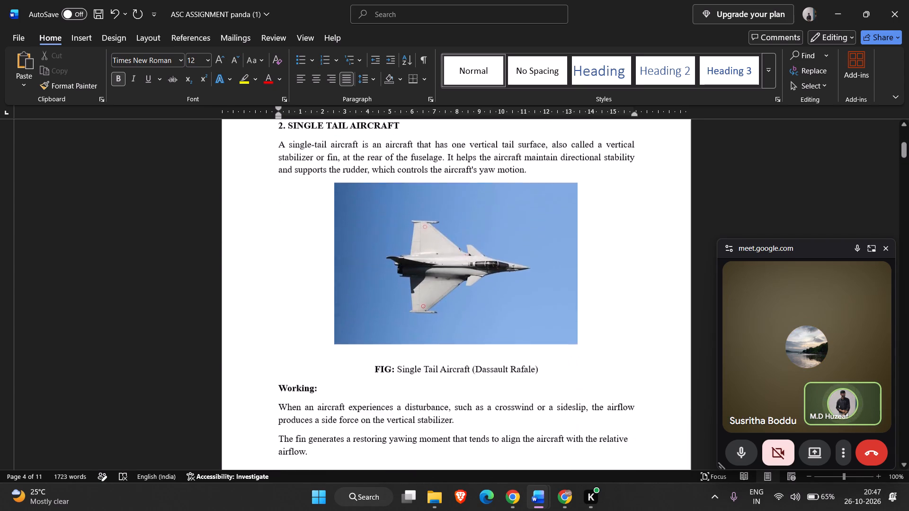
scroll(342, 401, "down", 3)
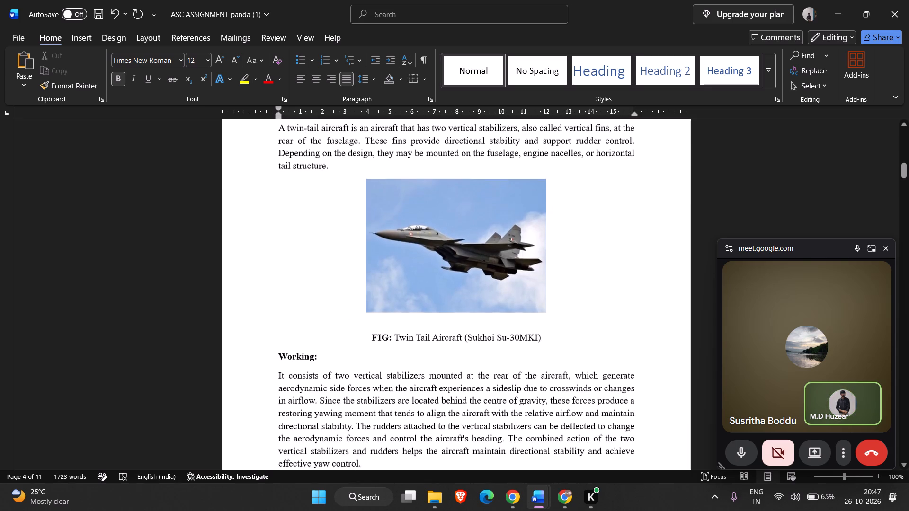
scroll(342, 401, "down", 4)
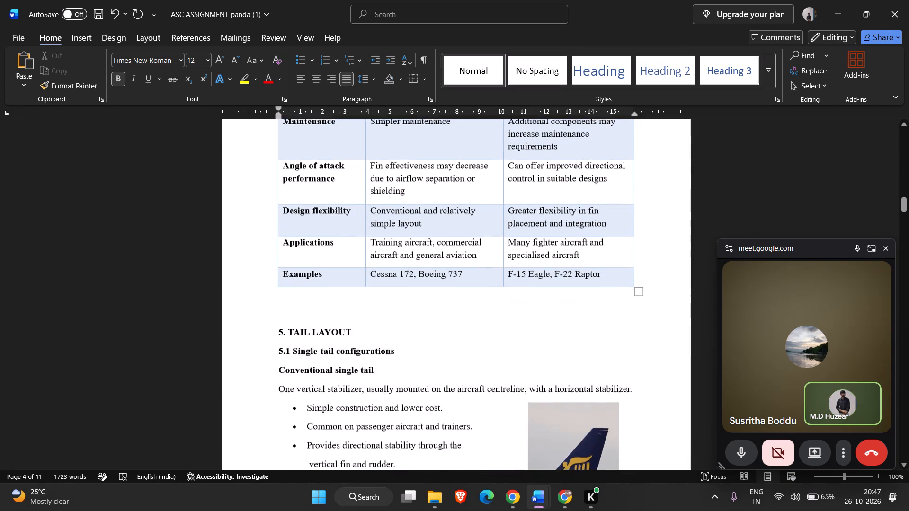
scroll(342, 401, "down", 4)
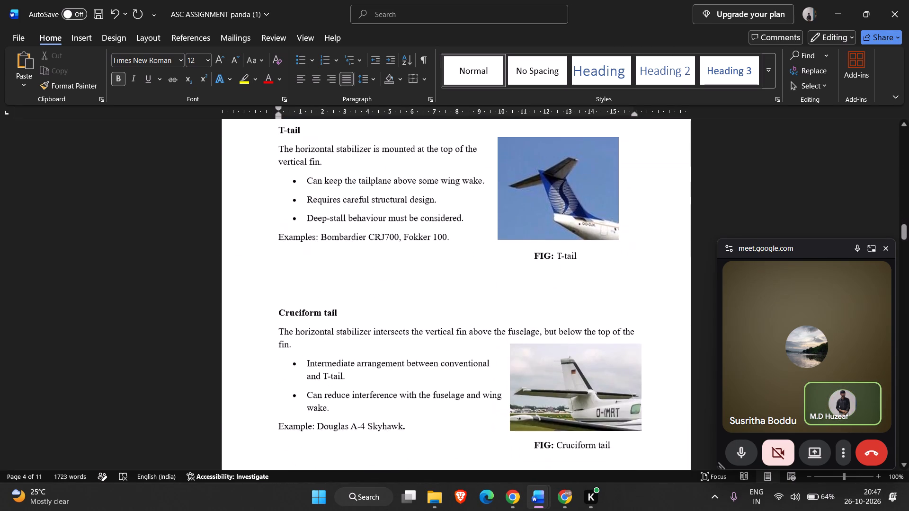
Delete the blank line above the 5.2 Twin-tail configurations heading so the Twin vertical tail caption fits on the picture's page.
scroll(342, 401, "down", 3)
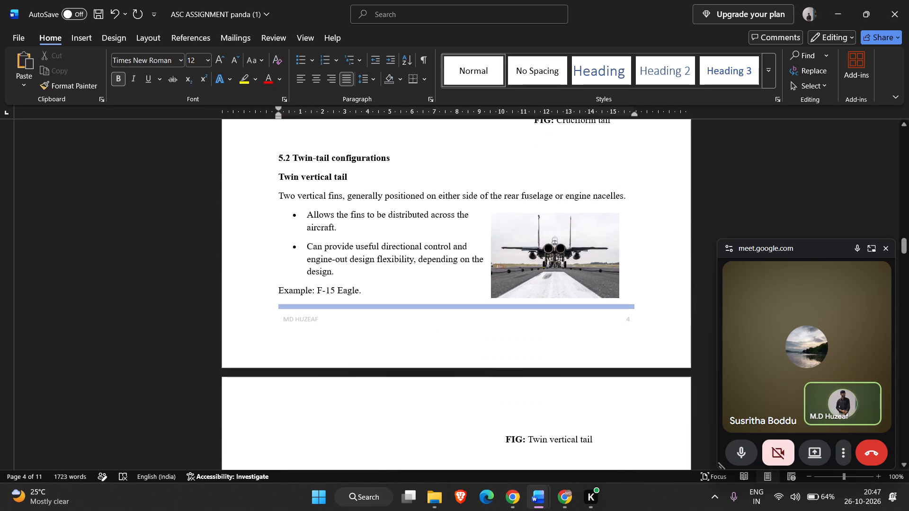
scroll(454, 208, "up", 1)
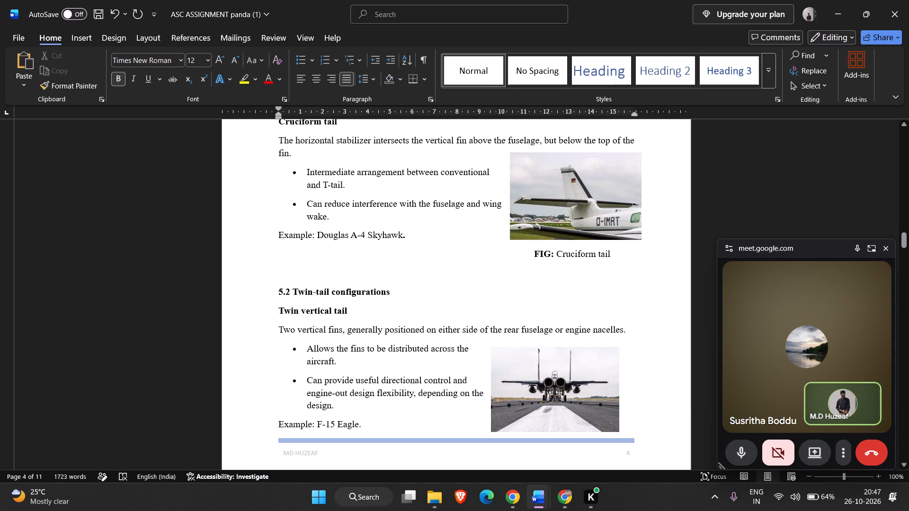
left_click(295, 272)
key("BackSpace")
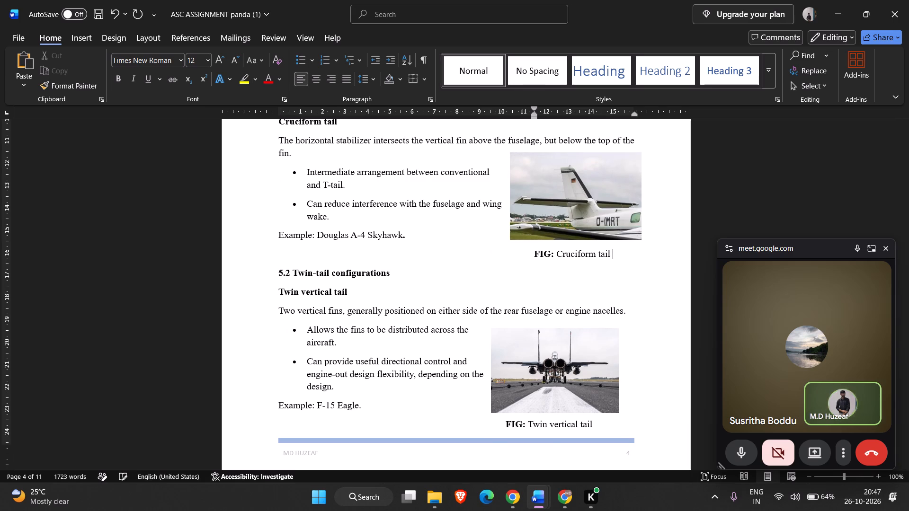
Move the Twin canted tail picture slightly up and toward the right margin, bringing its caption further above the footer bar.
scroll(326, 321, "down", 2)
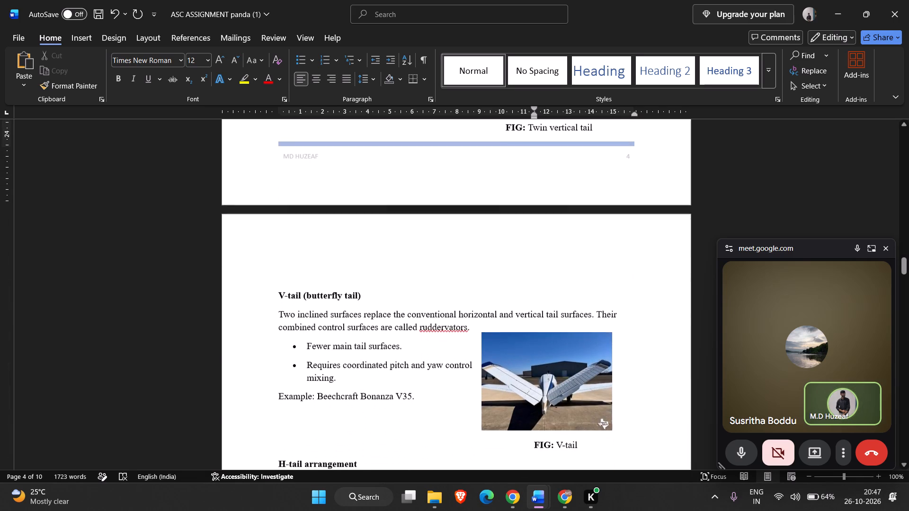
scroll(364, 332, "down", 2)
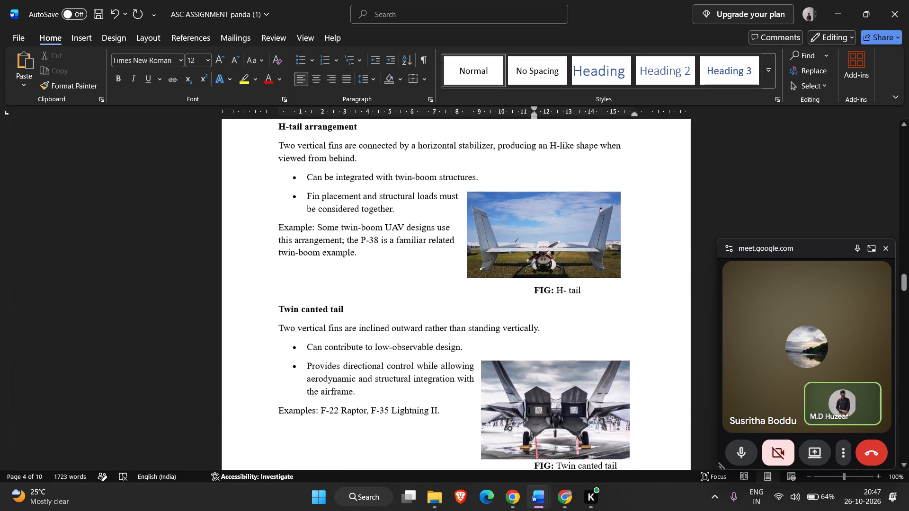
scroll(364, 332, "down", 2)
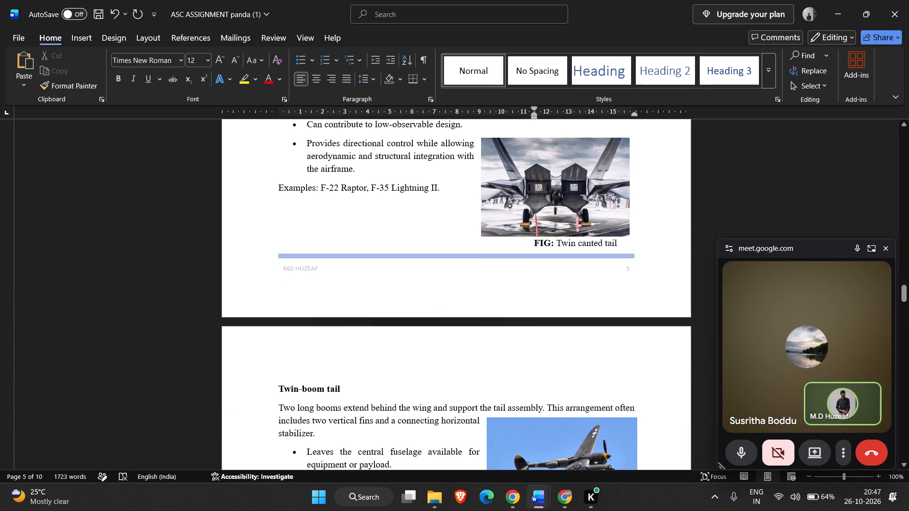
left_click_drag(526, 207, 537, 196)
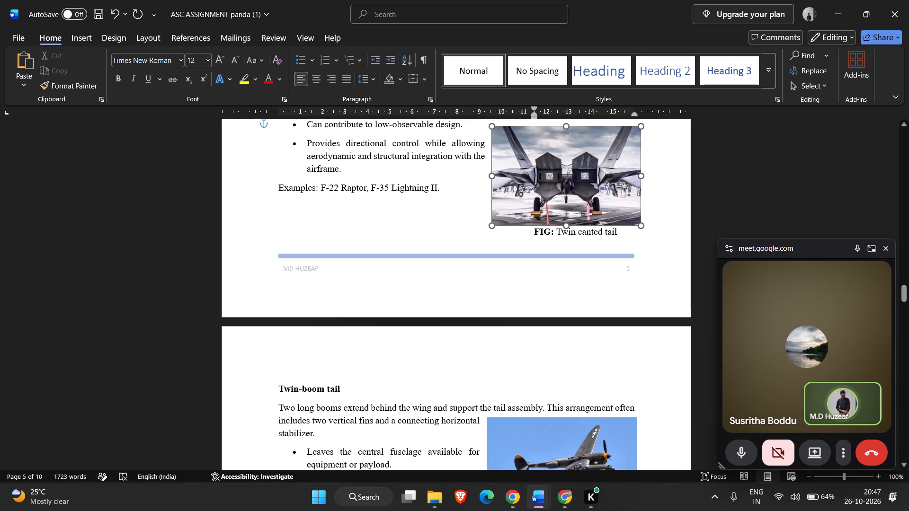
left_click_drag(537, 196, 535, 194)
left_click(480, 297)
Move the Twin-boom tail picture slightly down, below the two-line introductory paragraph and directly above its caption.
scroll(480, 297, "down", 1)
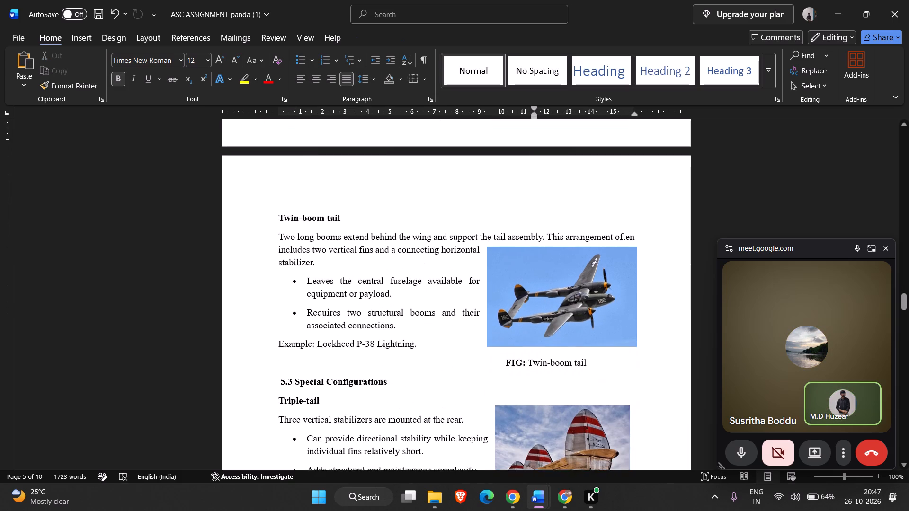
scroll(480, 297, "down", 1)
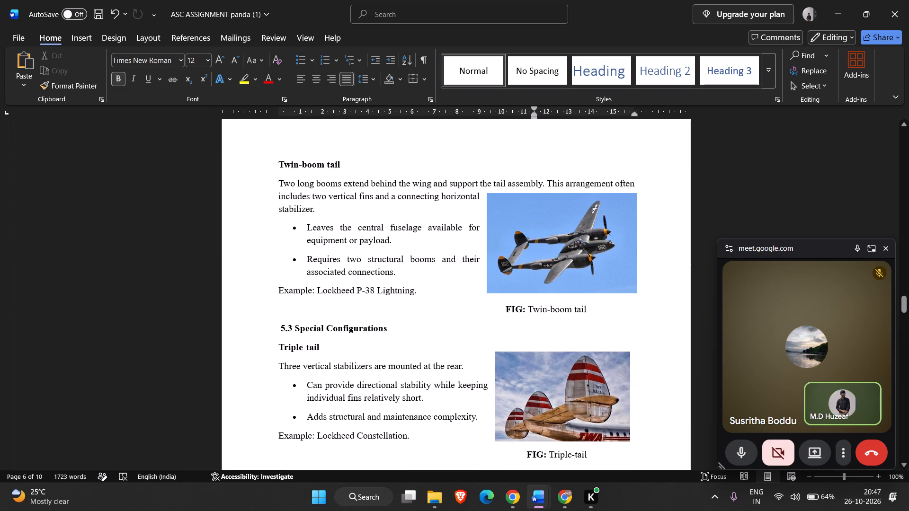
left_click_drag(520, 268, 519, 279)
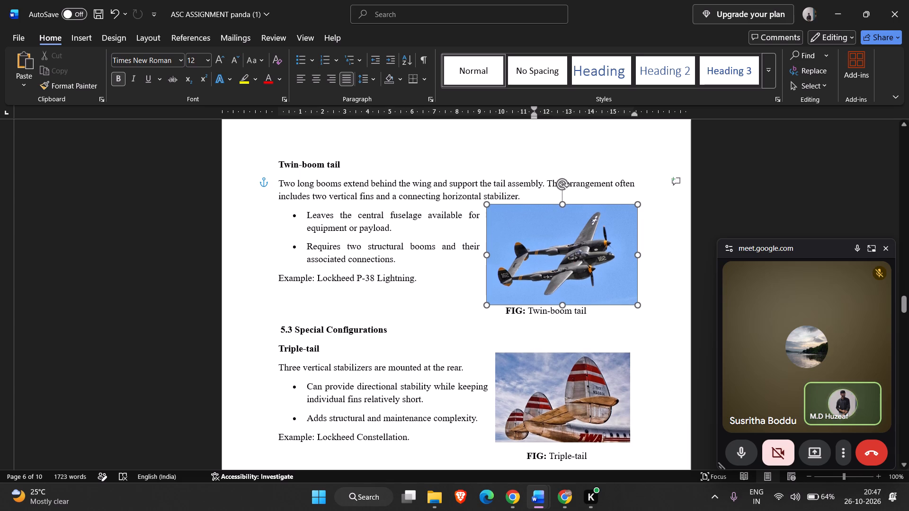
left_click_drag(519, 279, 519, 279)
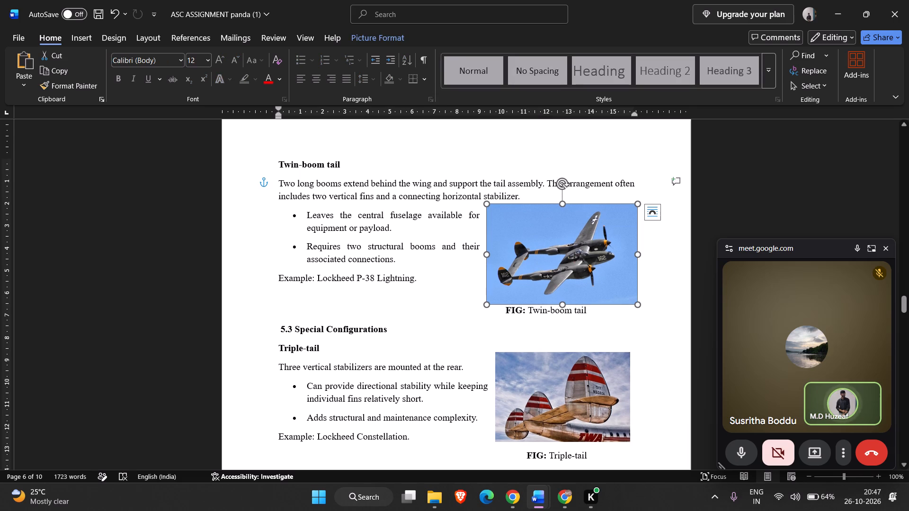
left_click(527, 276)
left_click(718, 203)
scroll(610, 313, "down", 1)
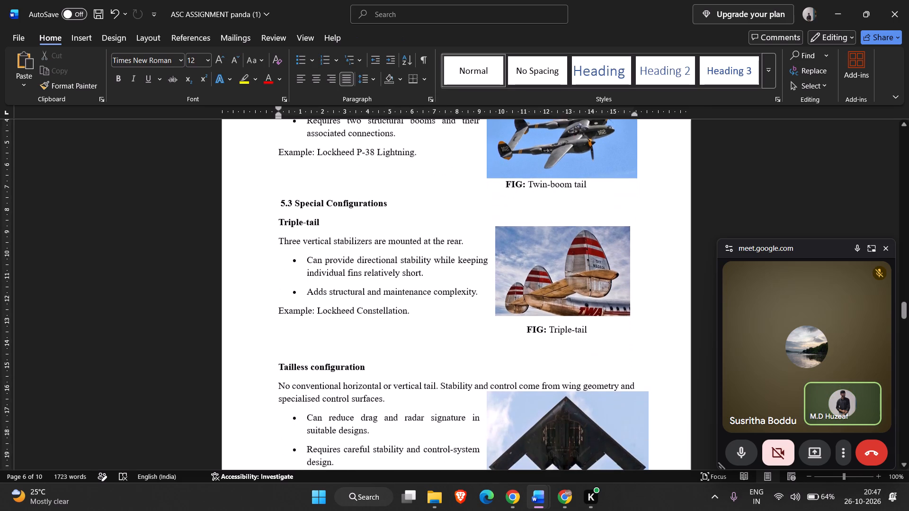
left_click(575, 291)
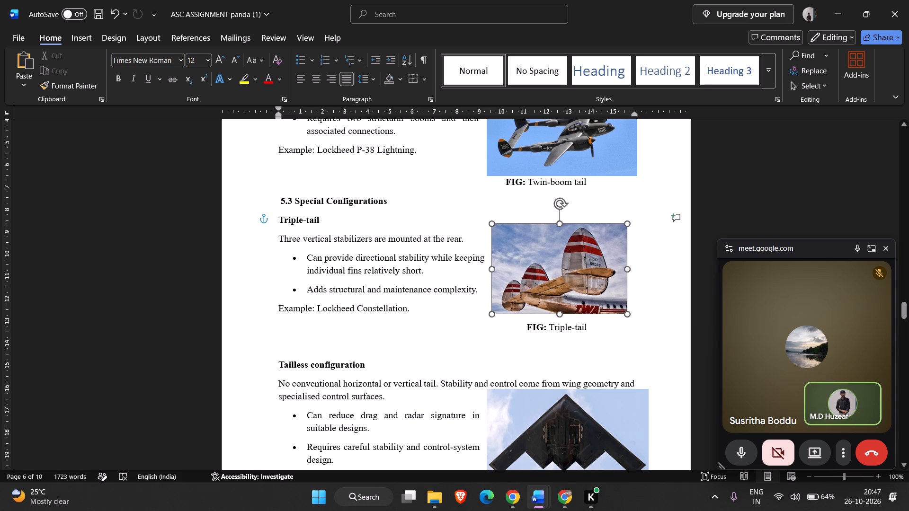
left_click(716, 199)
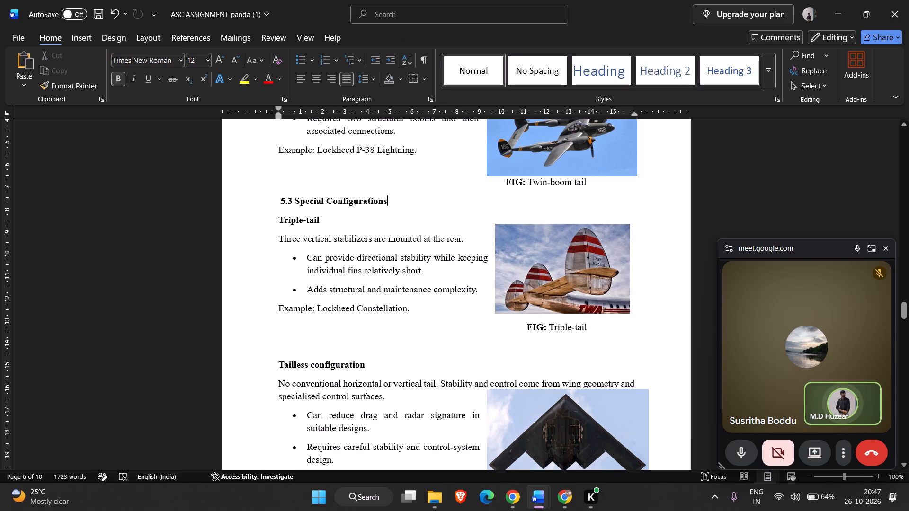
Move the Tailless Configuration picture slightly down so it sits just below the introductory paragraph and close to its caption.
scroll(643, 331, "down", 1)
left_click_drag(597, 275, 597, 287)
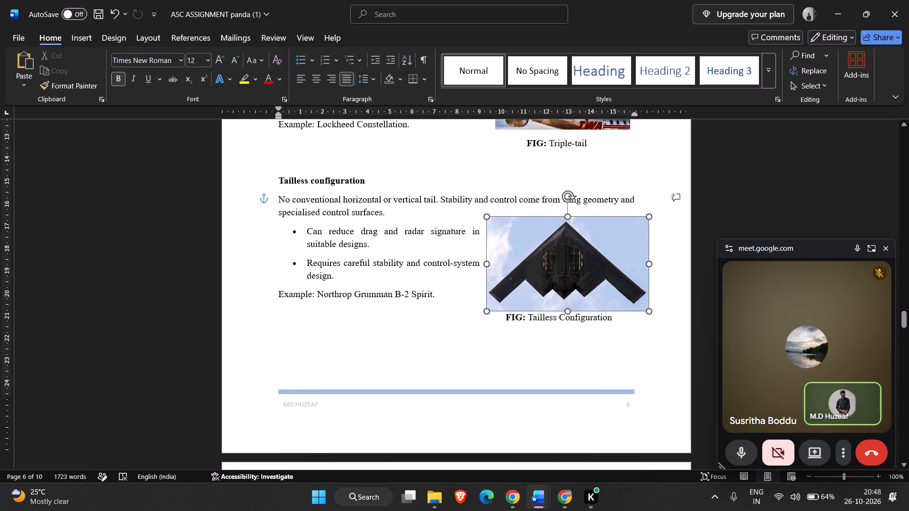
left_click_drag(597, 287, 598, 289)
left_click_drag(597, 278, 597, 271)
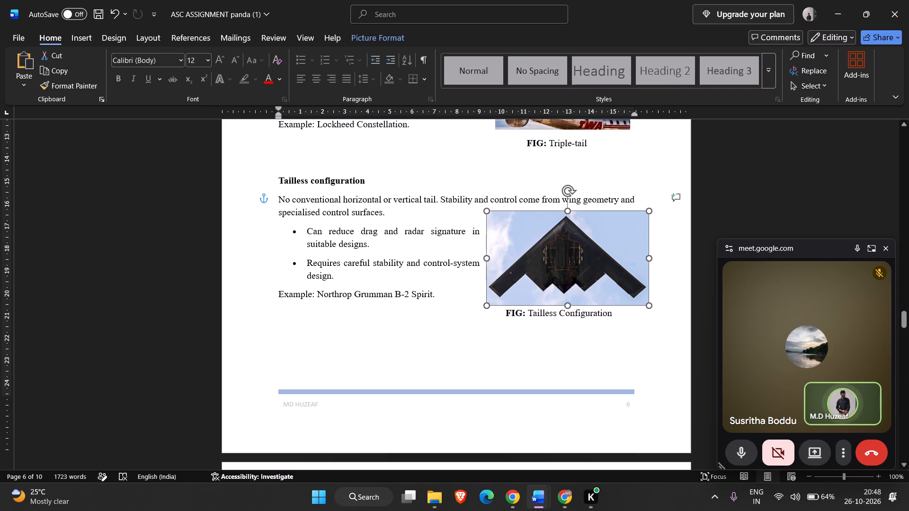
left_click_drag(597, 271, 597, 272)
left_click(712, 209)
Insert one blank line above the Main group, Configuration and Number of vertical fins table at the start of page 7.
scroll(712, 209, "down", 1)
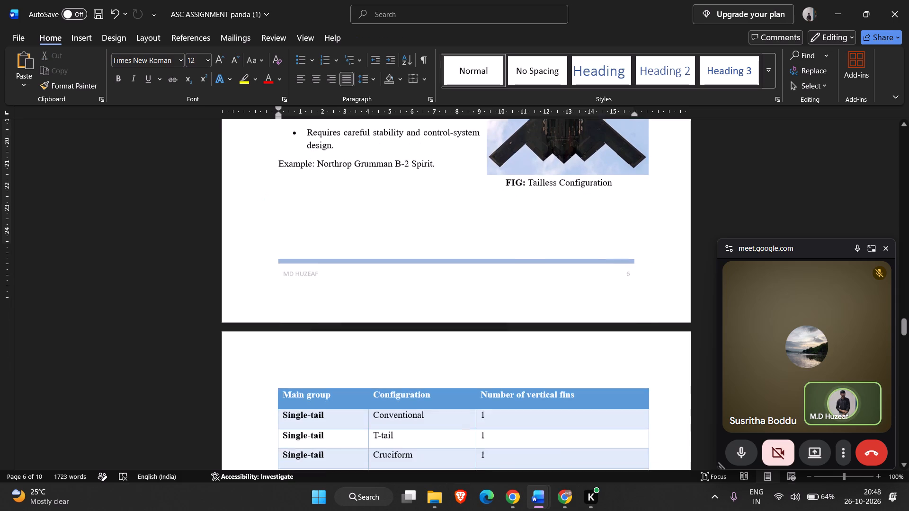
scroll(712, 209, "down", 1)
scroll(712, 209, "up", 2)
scroll(712, 209, "down", 3)
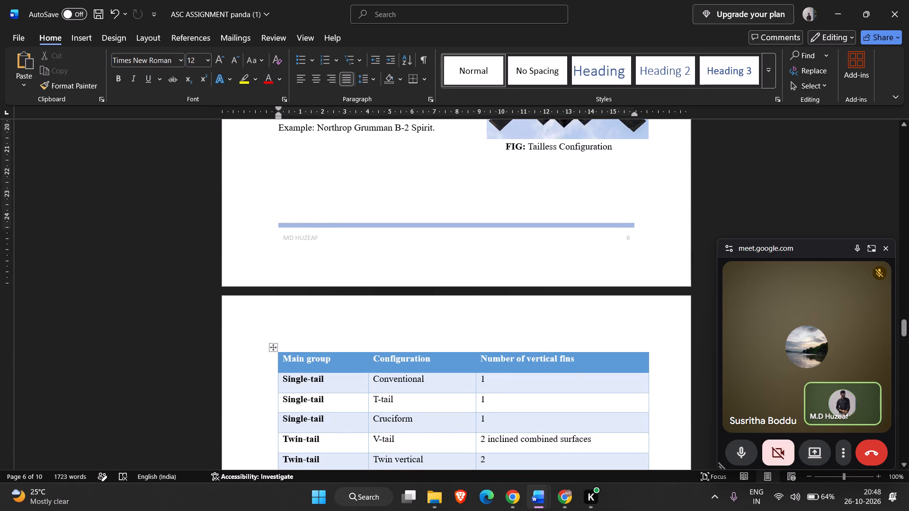
left_click(307, 202)
key("Down")
key("Up")
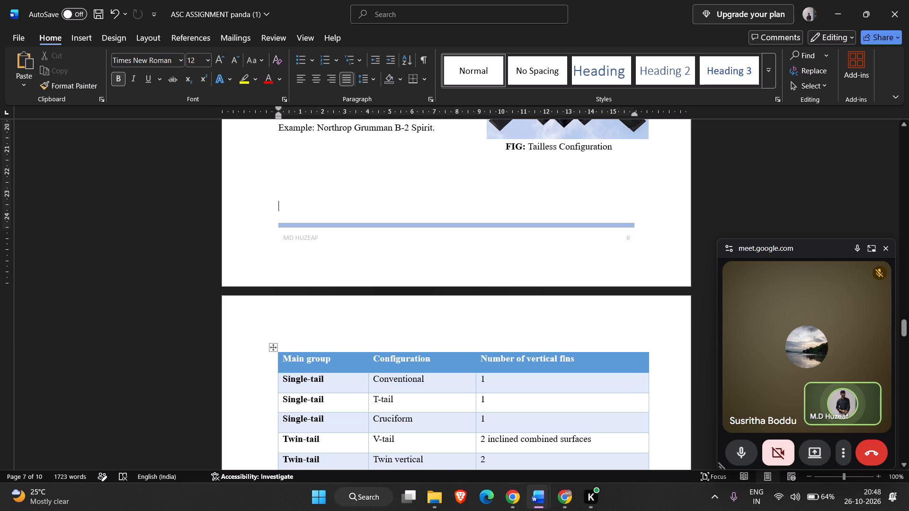
key("Return")
Check the figure placement and spacing from the H-tail section through the Tailless configuration to the vertical fins table.
scroll(307, 202, "up", 1)
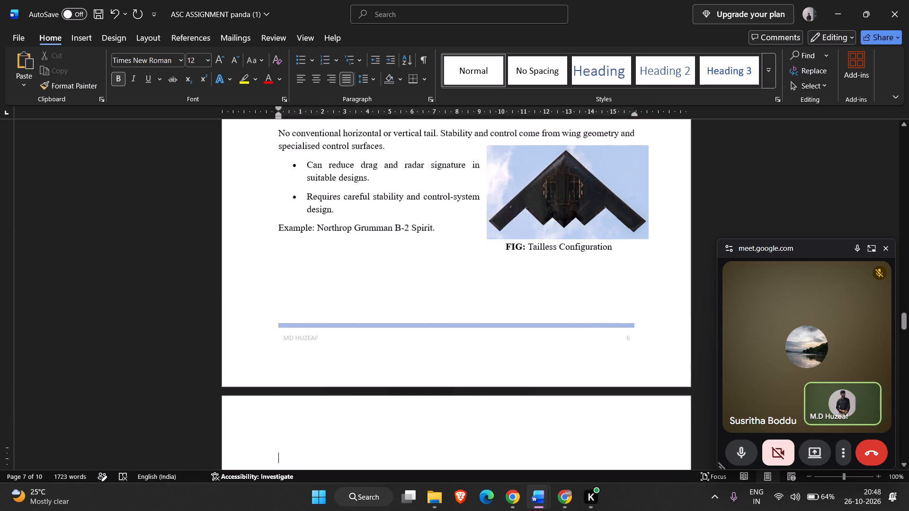
scroll(307, 202, "up", 3)
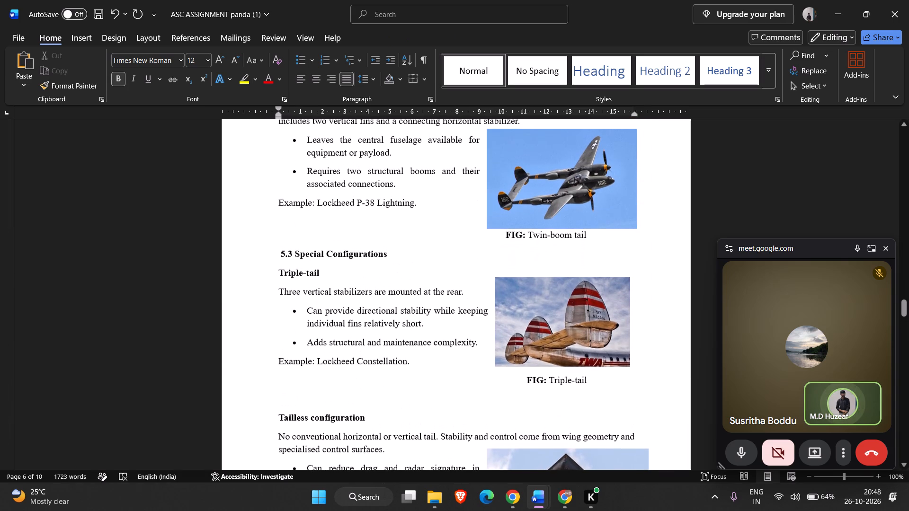
scroll(307, 202, "up", 4)
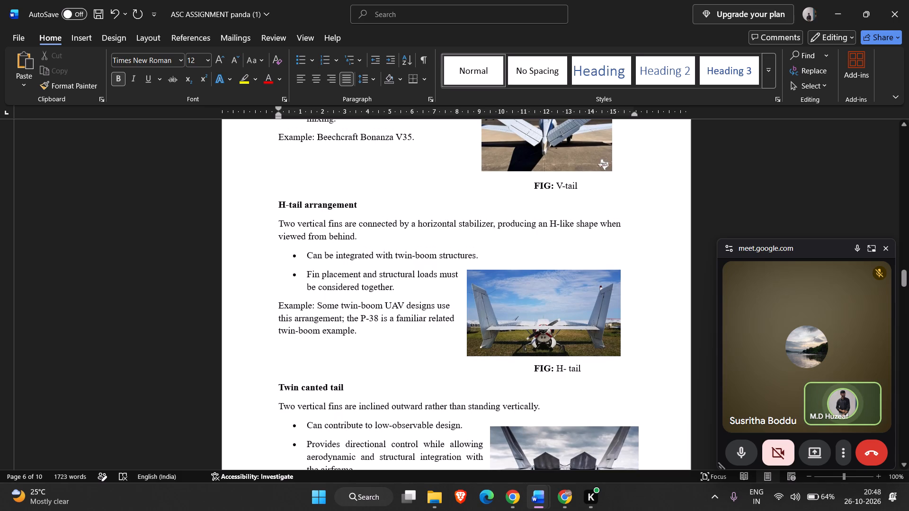
scroll(307, 202, "down", 3)
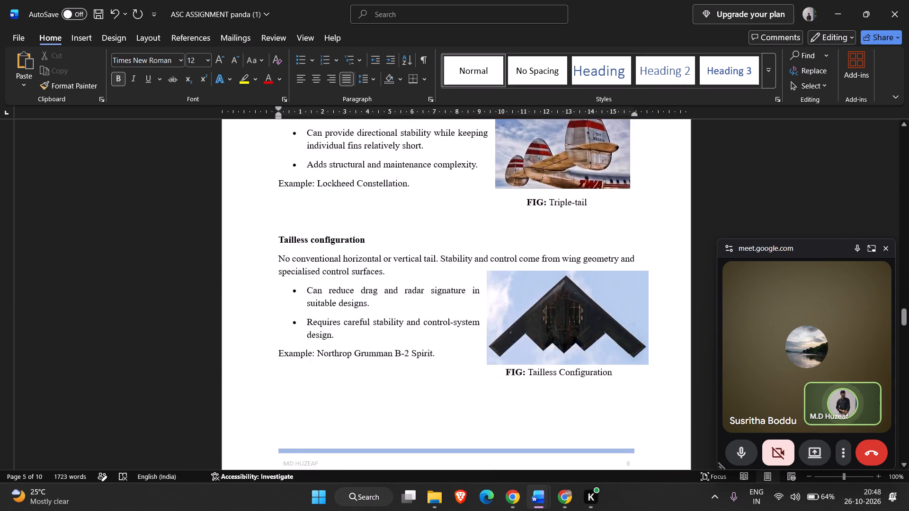
scroll(307, 202, "down", 3)
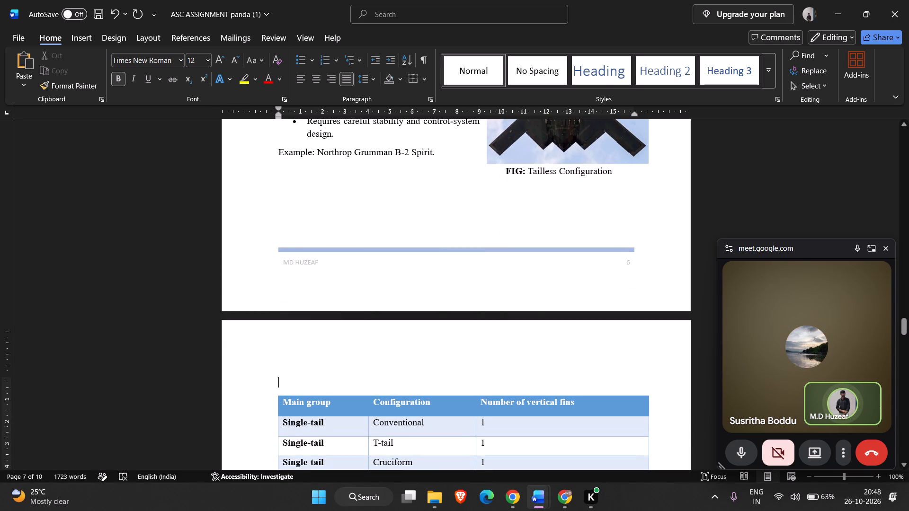
scroll(292, 329, "down", 1)
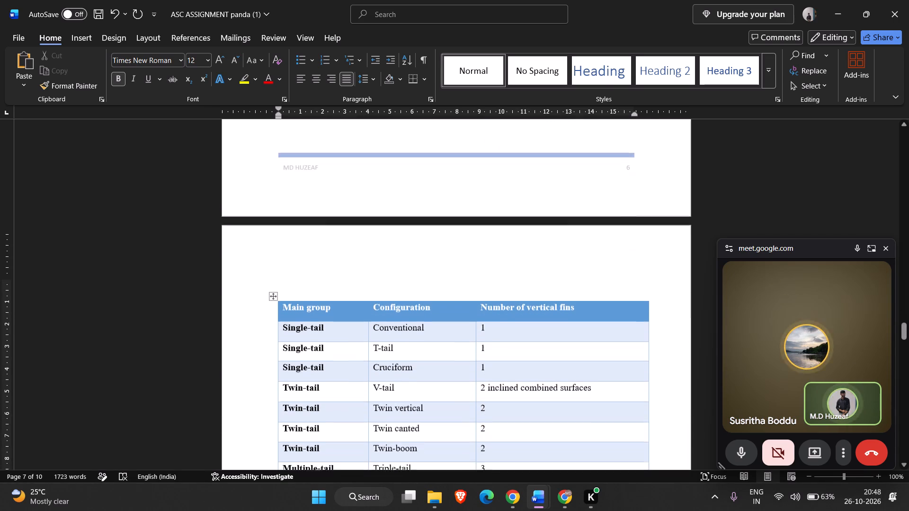
scroll(292, 329, "down", 2)
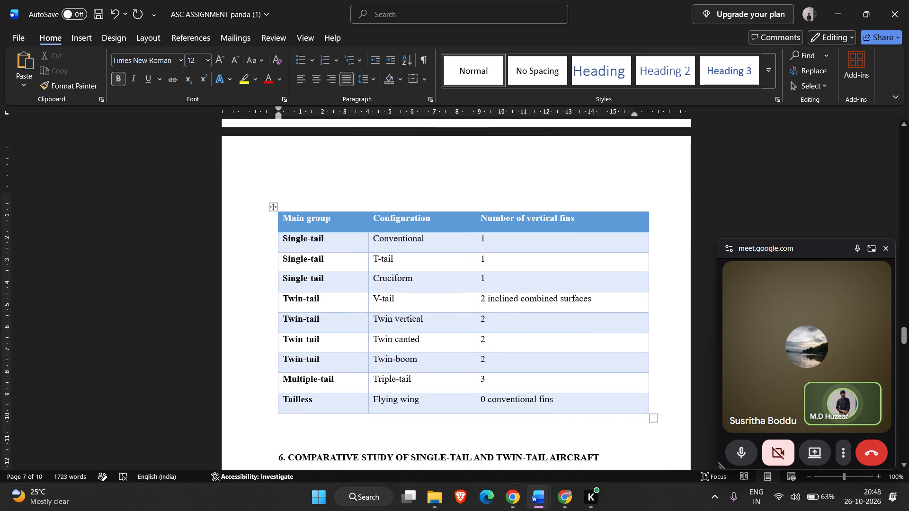
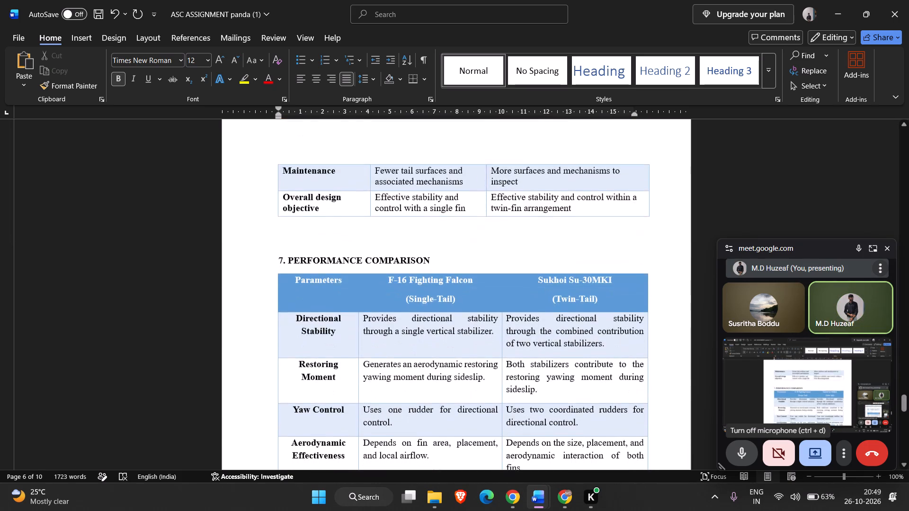
Delete two blank lines above the 6.3 Comparative Analysis heading on page 8.
scroll(308, 230, "down", 1)
scroll(308, 230, "up", 1)
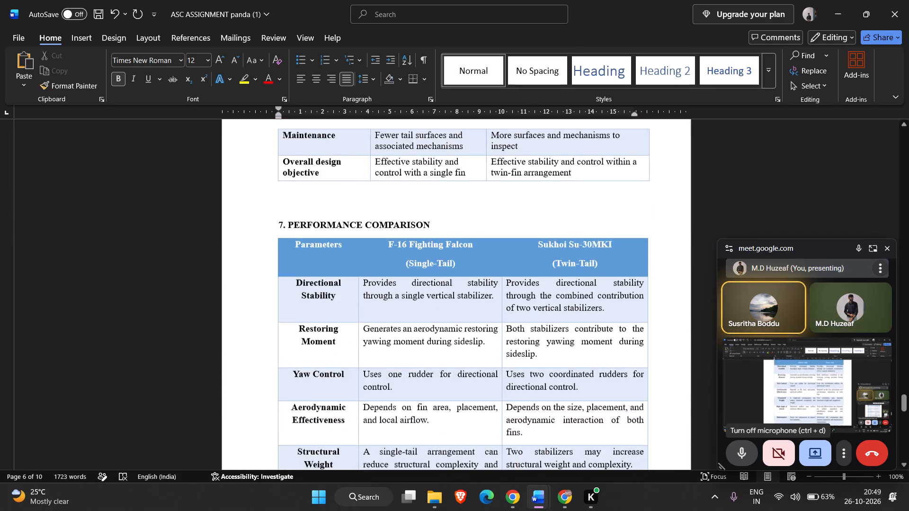
scroll(308, 230, "up", 2)
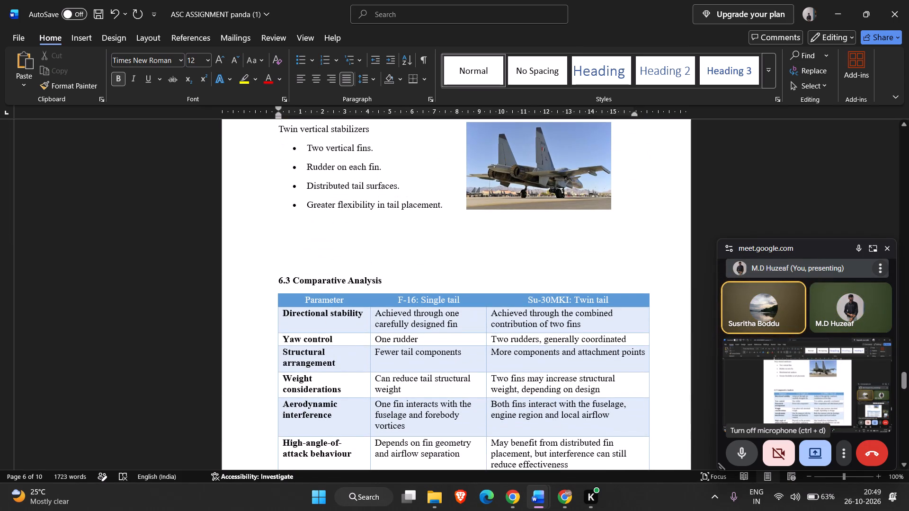
left_click(294, 261)
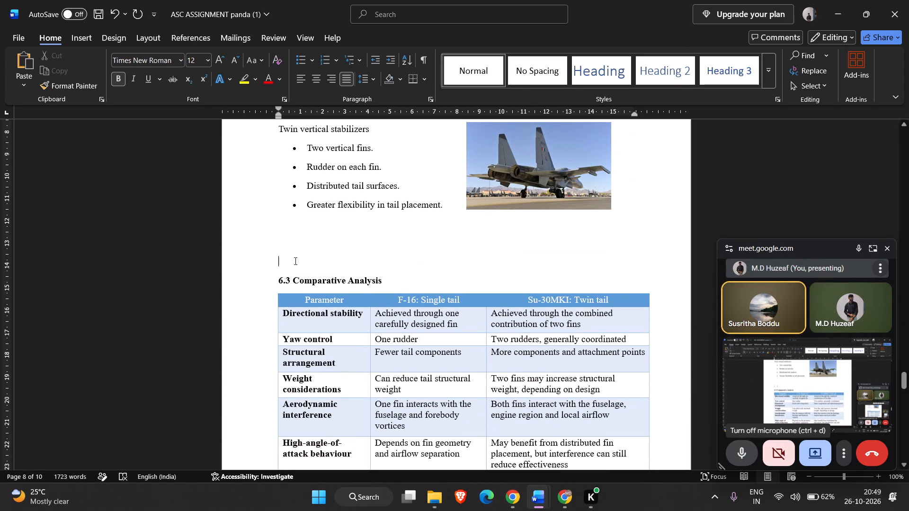
key("BackSpace")
key("BackSpace")
Check the page layout from the 6.3 Comparative Analysis table through the Performance Comparison, Result, Conclusion and References sections.
scroll(294, 261, "down", 1)
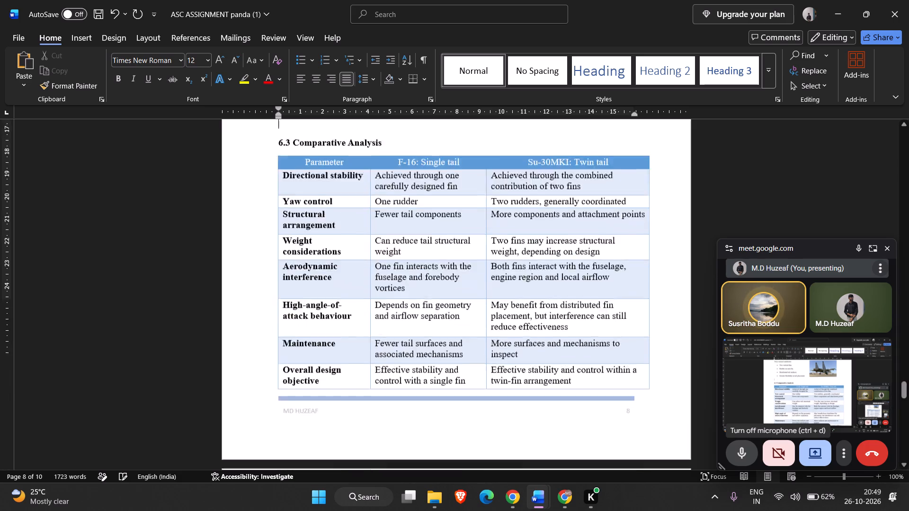
scroll(294, 261, "down", 3)
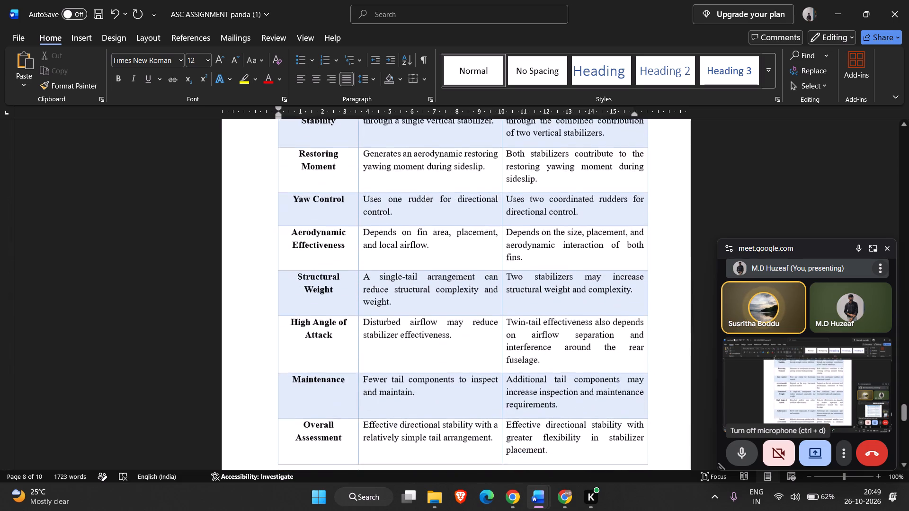
scroll(294, 261, "down", 4)
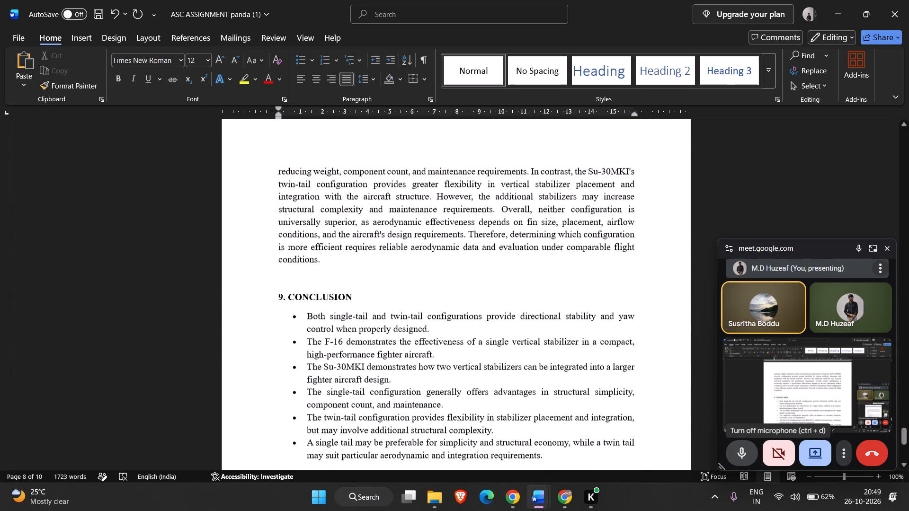
scroll(294, 261, "down", 3)
scroll(294, 261, "up", 1)
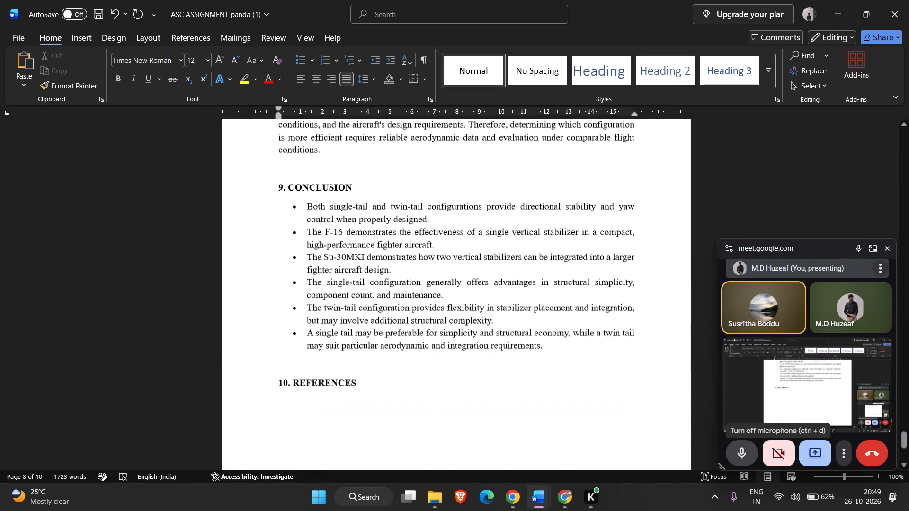
Delete the blank lines above the 7. PERFORMANCE COMPARISON heading at the top of page 9.
scroll(294, 261, "up", 4)
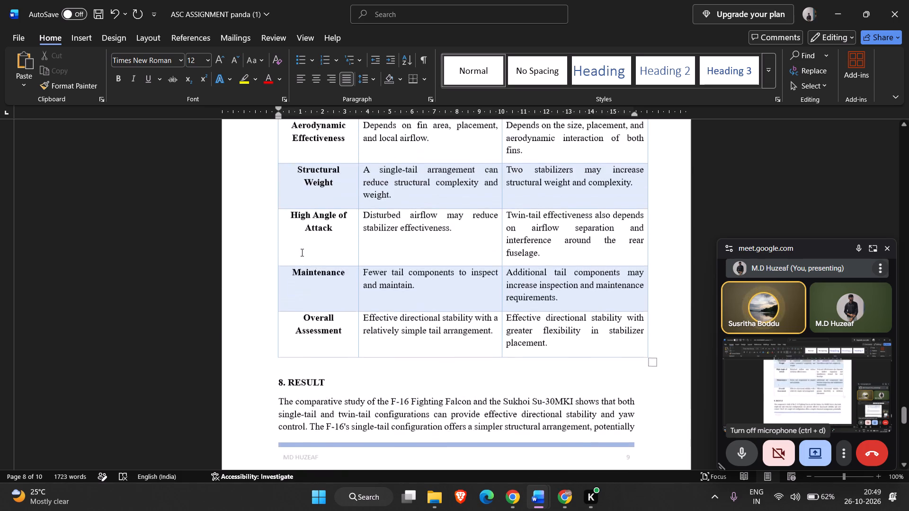
scroll(301, 252, "up", 3)
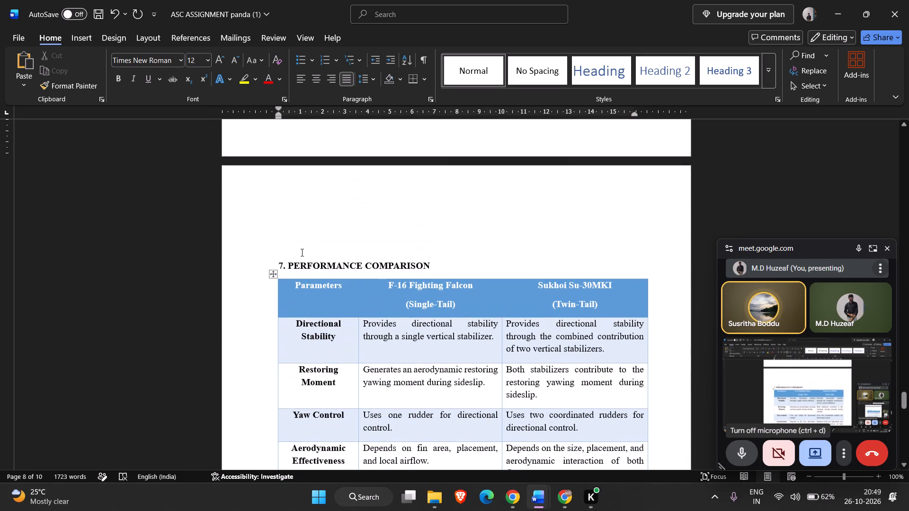
left_click(293, 248)
key("BackSpace")
key("BackSpace")
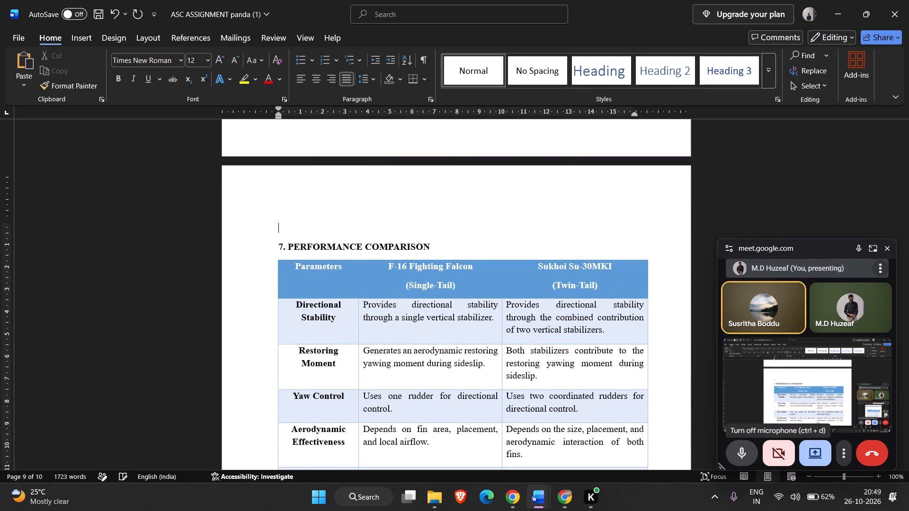
key("BackSpace")
key("Down")
key("BackSpace")
Check the layout and spacing of the Result, Conclusion and References sections on the last two pages.
scroll(293, 248, "down", 3)
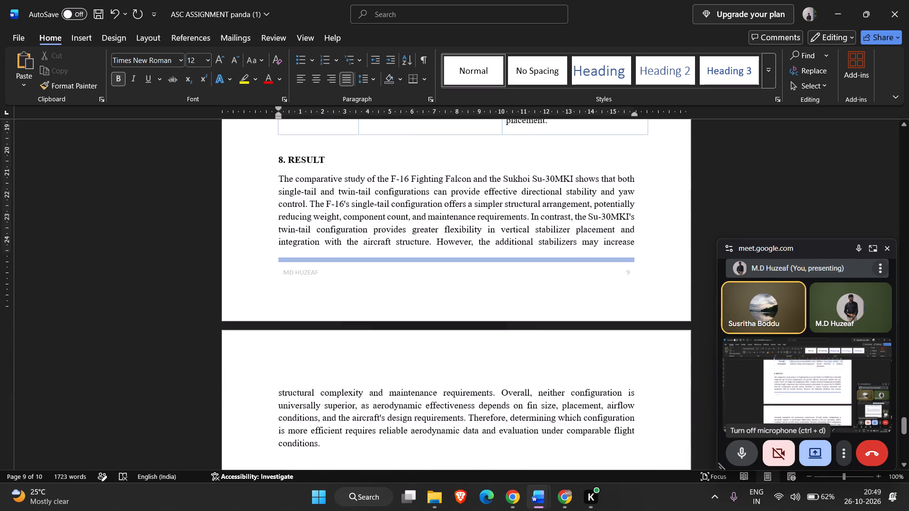
scroll(293, 248, "down", 5)
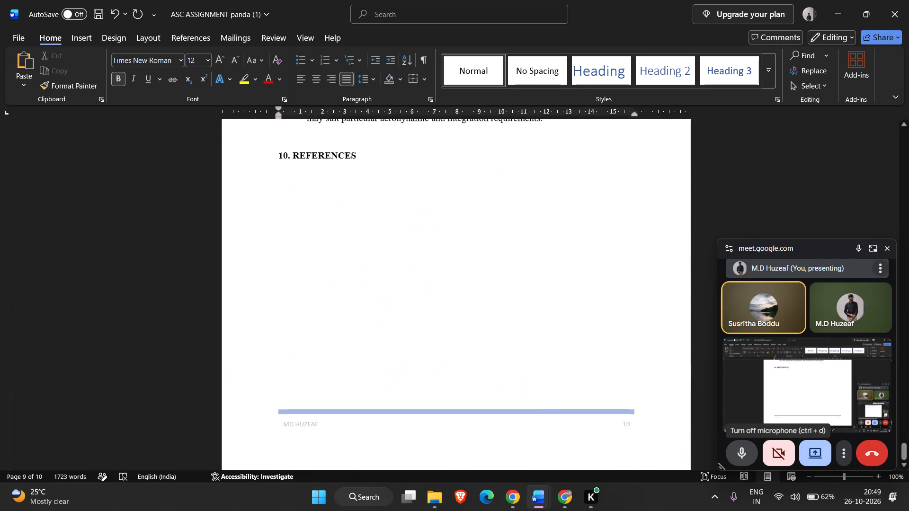
scroll(226, 267, "up", 1)
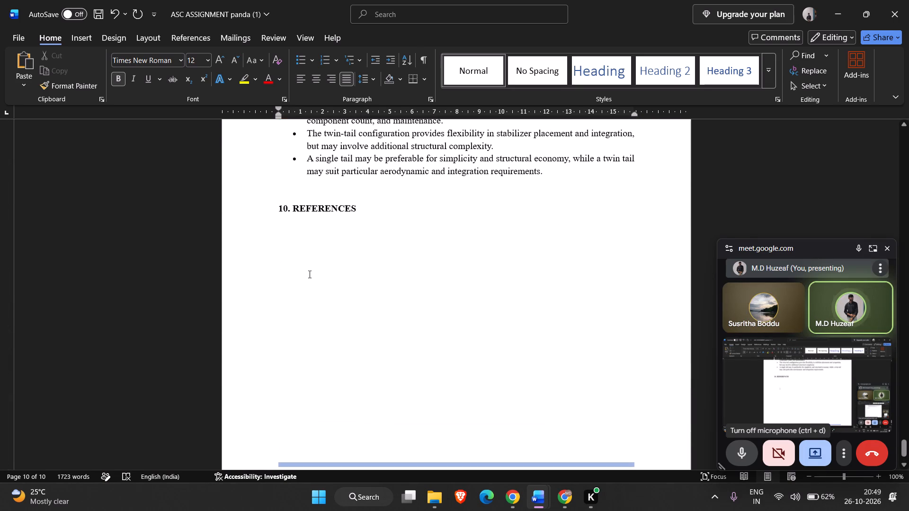
scroll(309, 274, "up", 1)
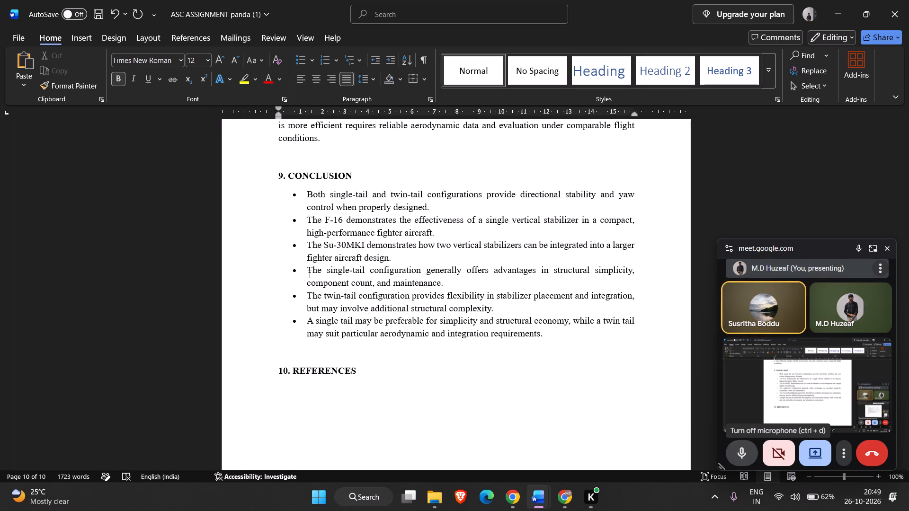
scroll(309, 274, "down", 1)
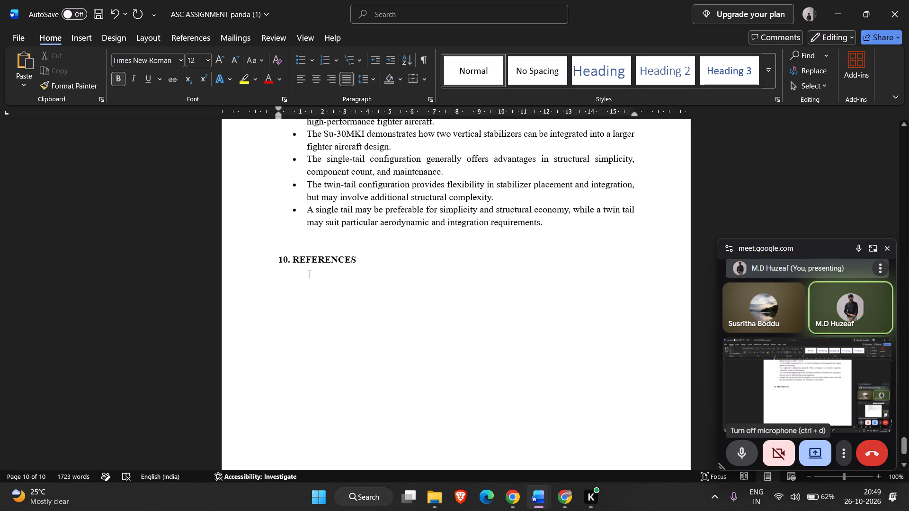
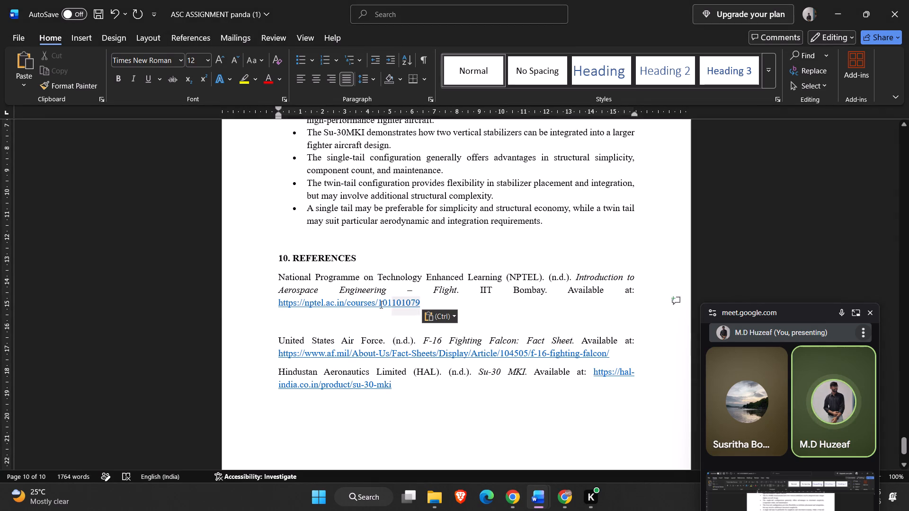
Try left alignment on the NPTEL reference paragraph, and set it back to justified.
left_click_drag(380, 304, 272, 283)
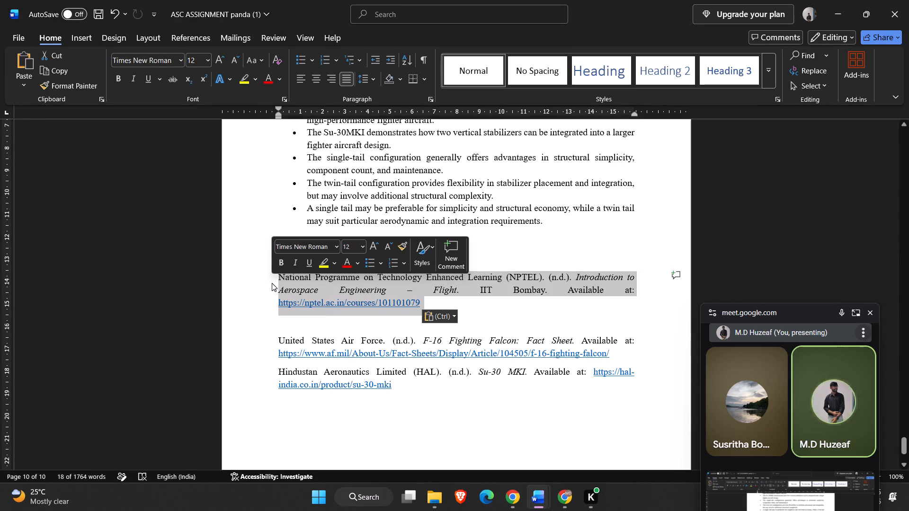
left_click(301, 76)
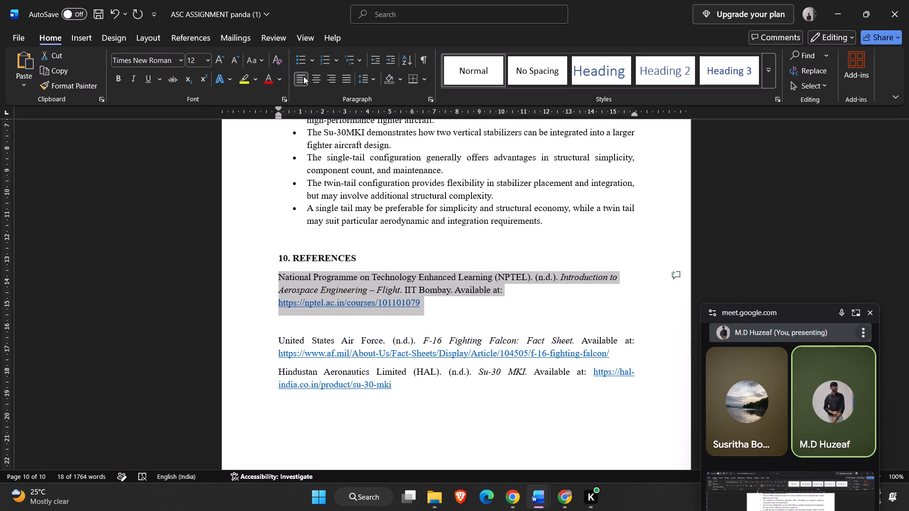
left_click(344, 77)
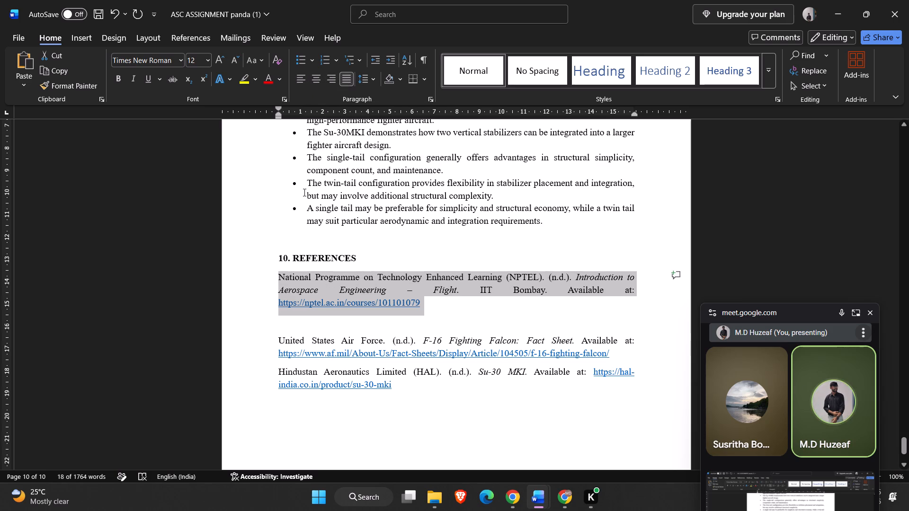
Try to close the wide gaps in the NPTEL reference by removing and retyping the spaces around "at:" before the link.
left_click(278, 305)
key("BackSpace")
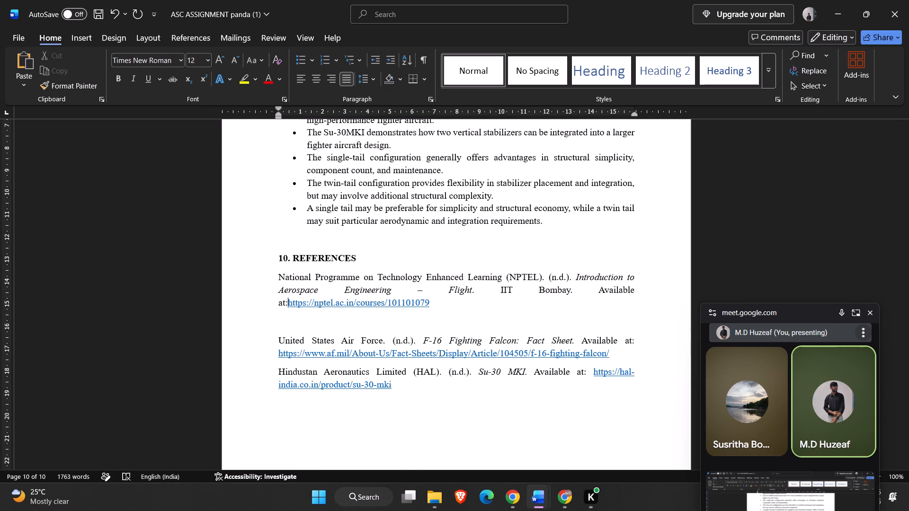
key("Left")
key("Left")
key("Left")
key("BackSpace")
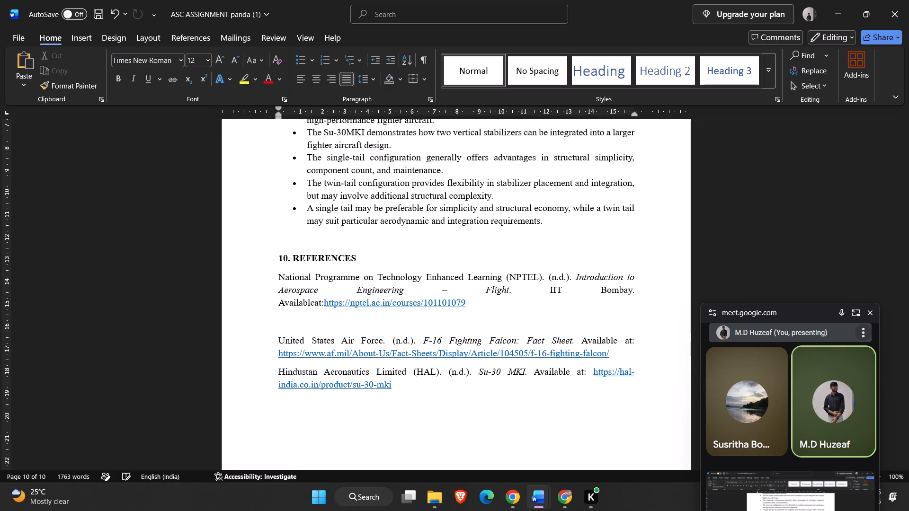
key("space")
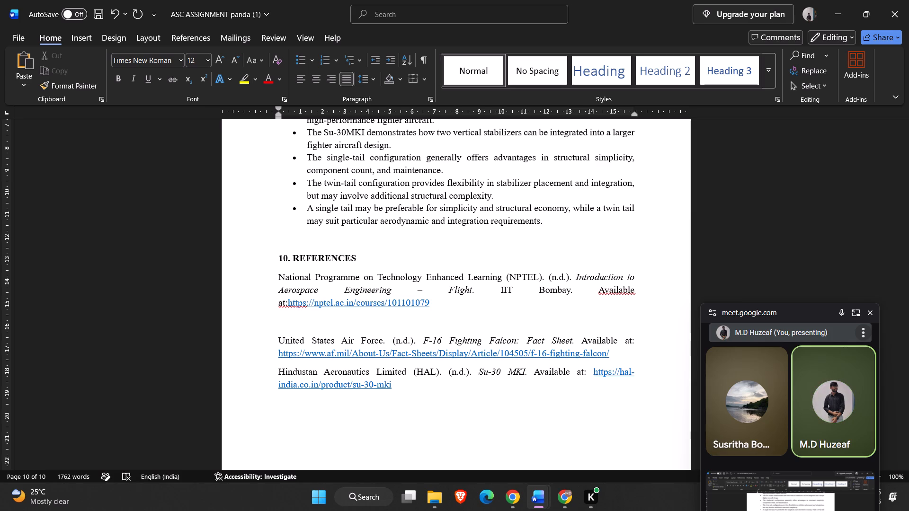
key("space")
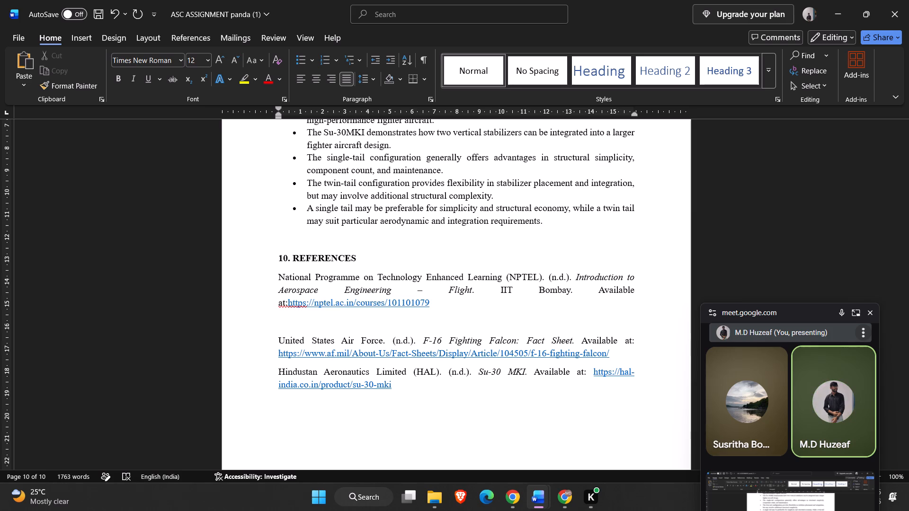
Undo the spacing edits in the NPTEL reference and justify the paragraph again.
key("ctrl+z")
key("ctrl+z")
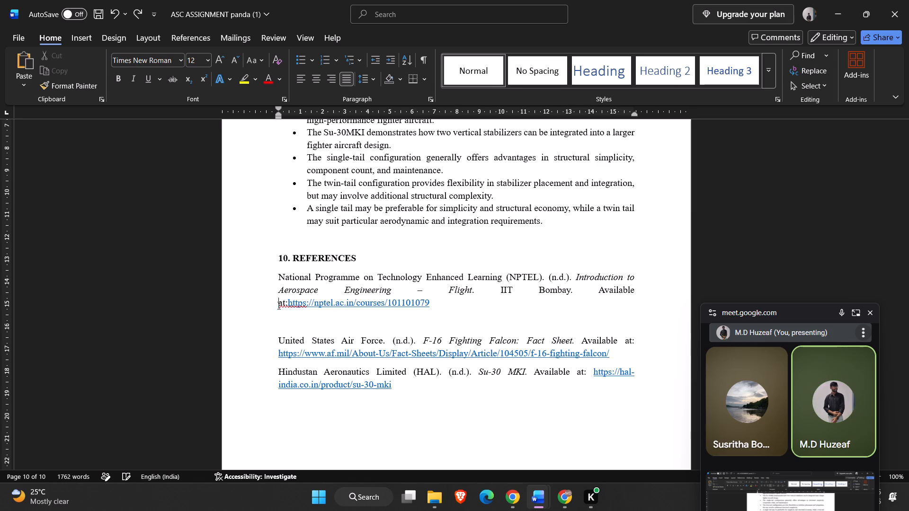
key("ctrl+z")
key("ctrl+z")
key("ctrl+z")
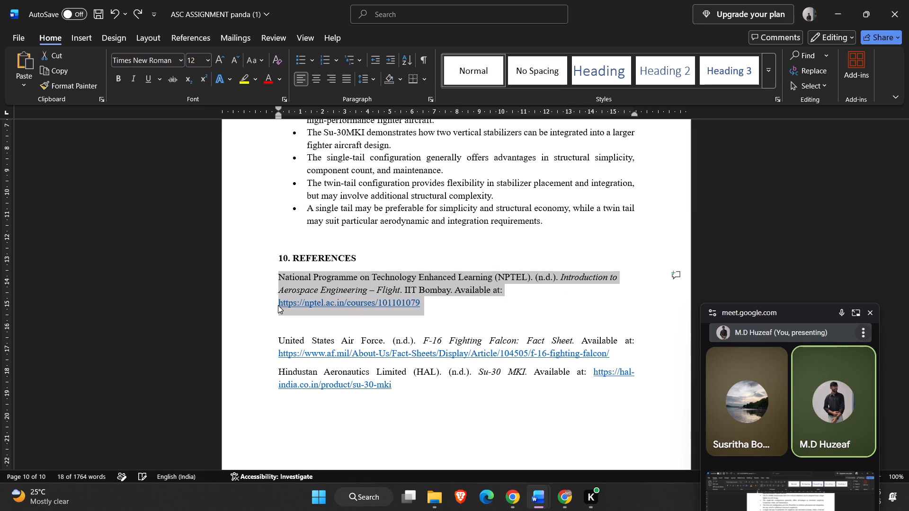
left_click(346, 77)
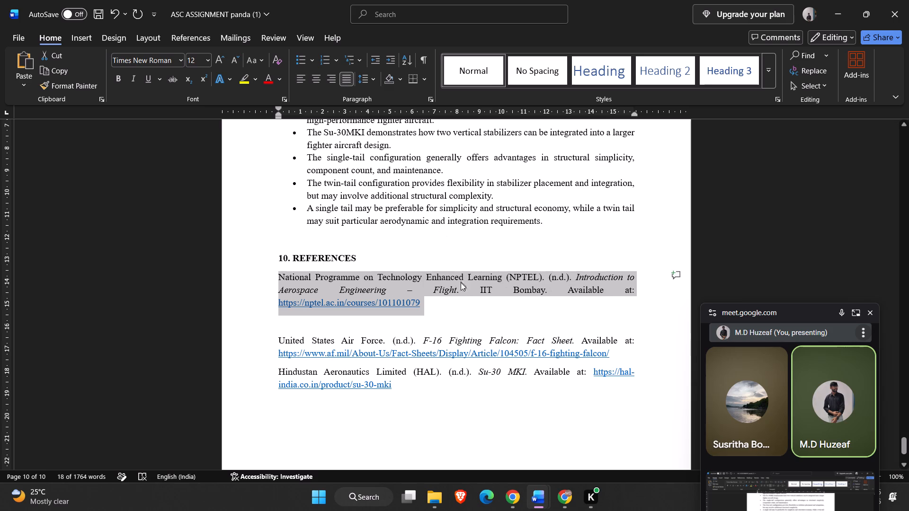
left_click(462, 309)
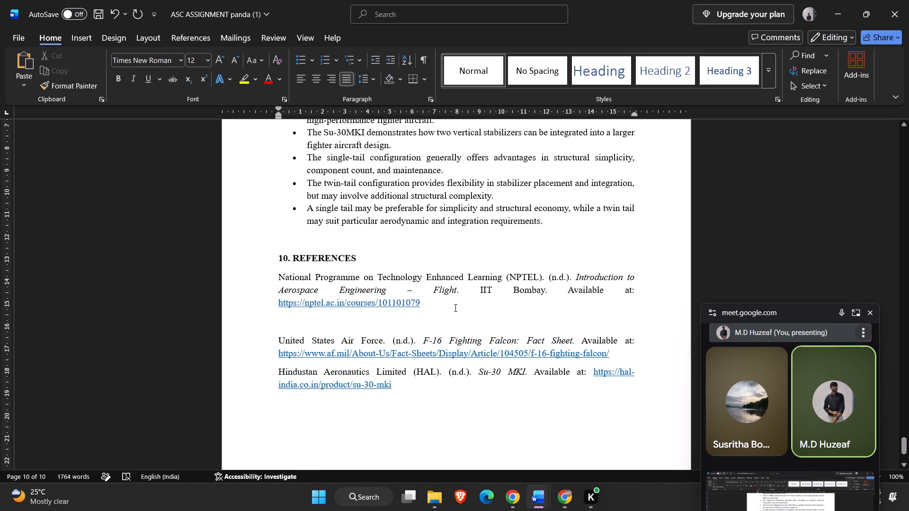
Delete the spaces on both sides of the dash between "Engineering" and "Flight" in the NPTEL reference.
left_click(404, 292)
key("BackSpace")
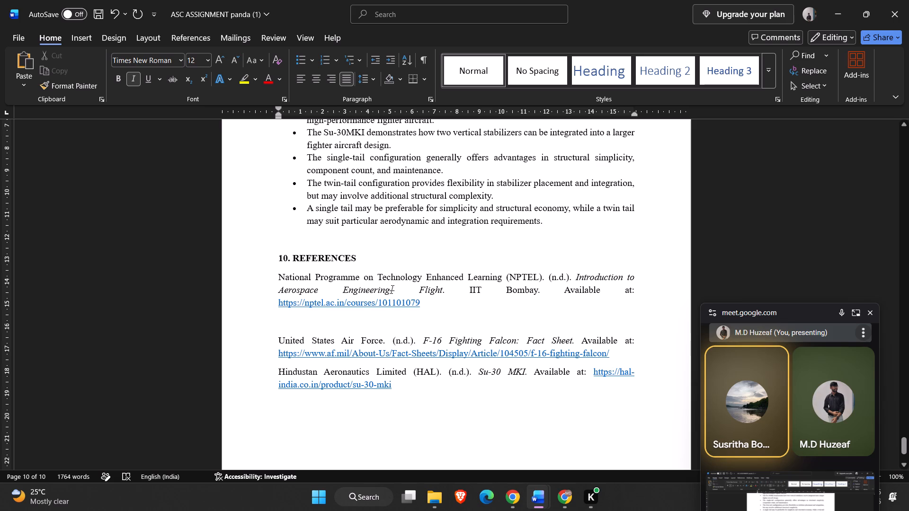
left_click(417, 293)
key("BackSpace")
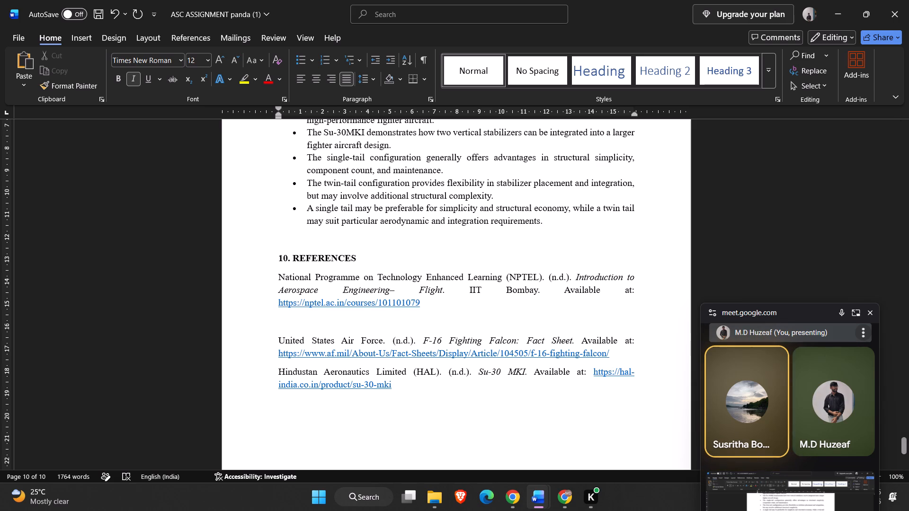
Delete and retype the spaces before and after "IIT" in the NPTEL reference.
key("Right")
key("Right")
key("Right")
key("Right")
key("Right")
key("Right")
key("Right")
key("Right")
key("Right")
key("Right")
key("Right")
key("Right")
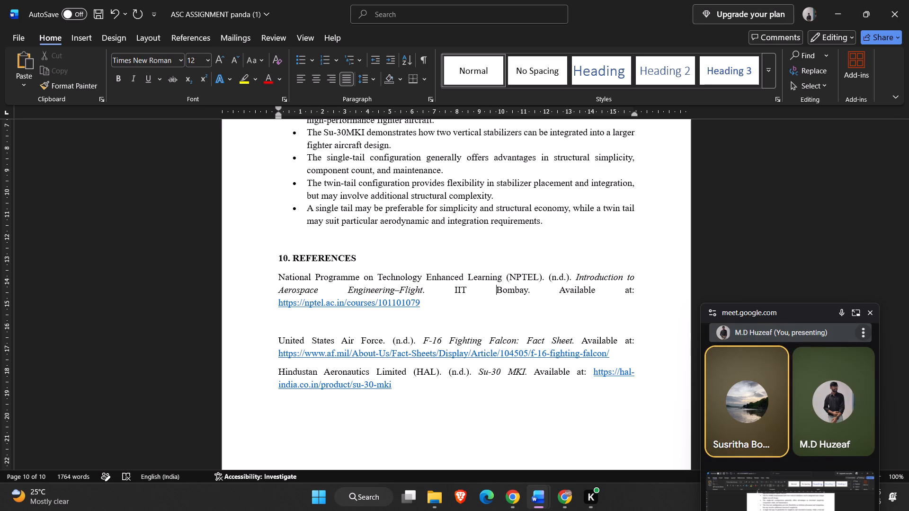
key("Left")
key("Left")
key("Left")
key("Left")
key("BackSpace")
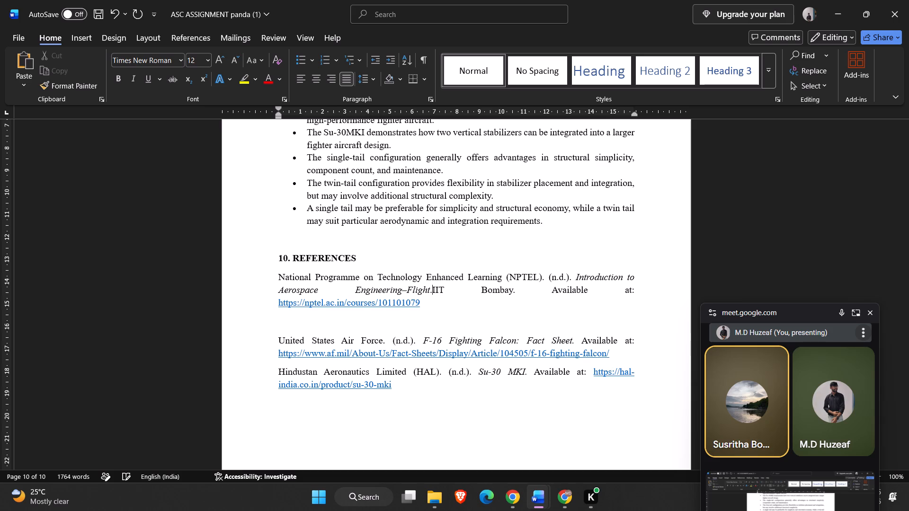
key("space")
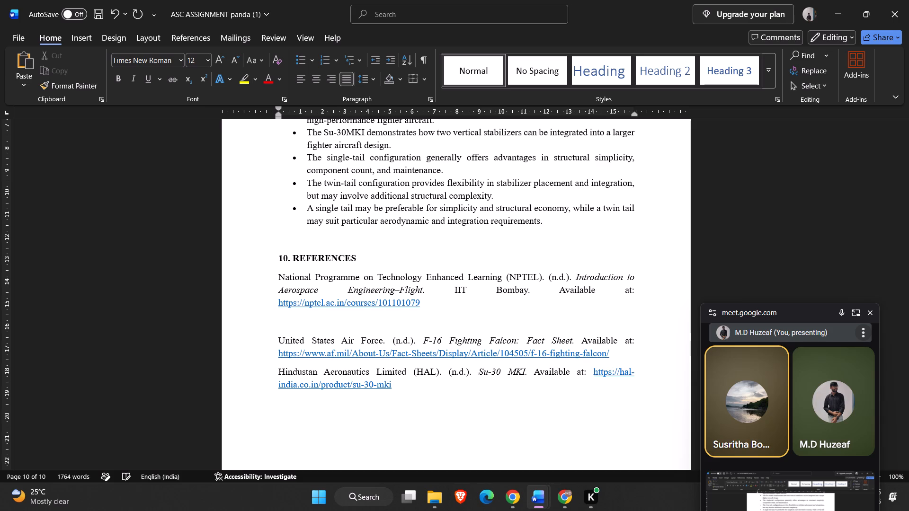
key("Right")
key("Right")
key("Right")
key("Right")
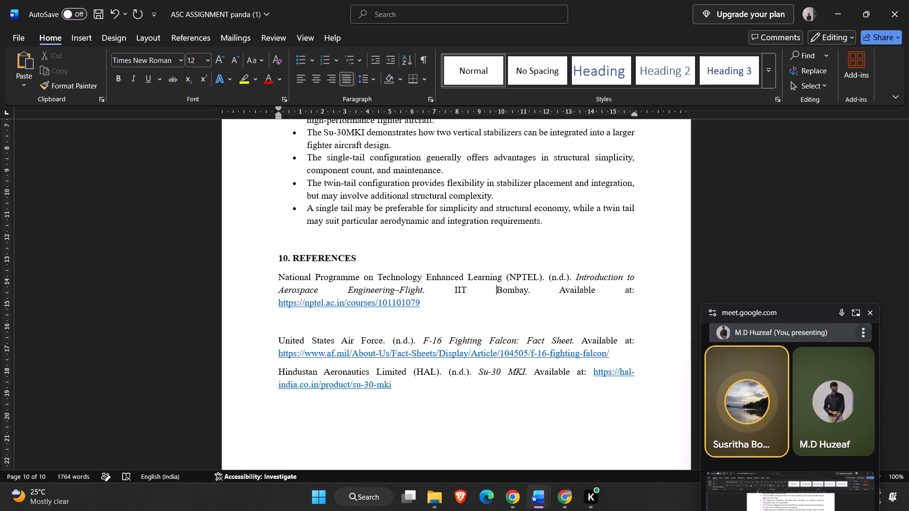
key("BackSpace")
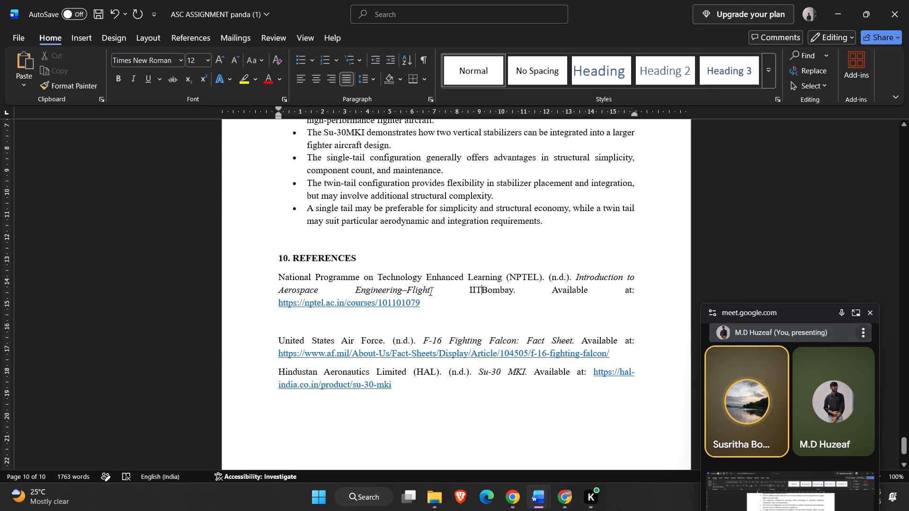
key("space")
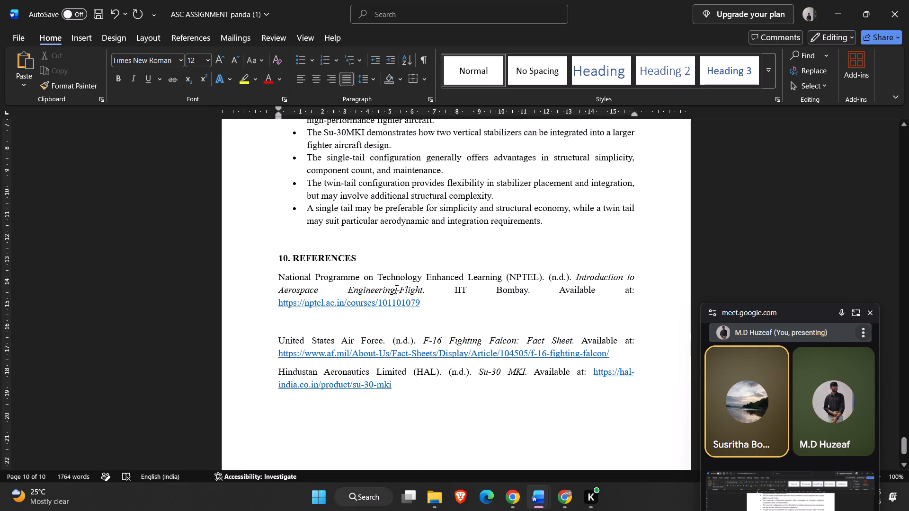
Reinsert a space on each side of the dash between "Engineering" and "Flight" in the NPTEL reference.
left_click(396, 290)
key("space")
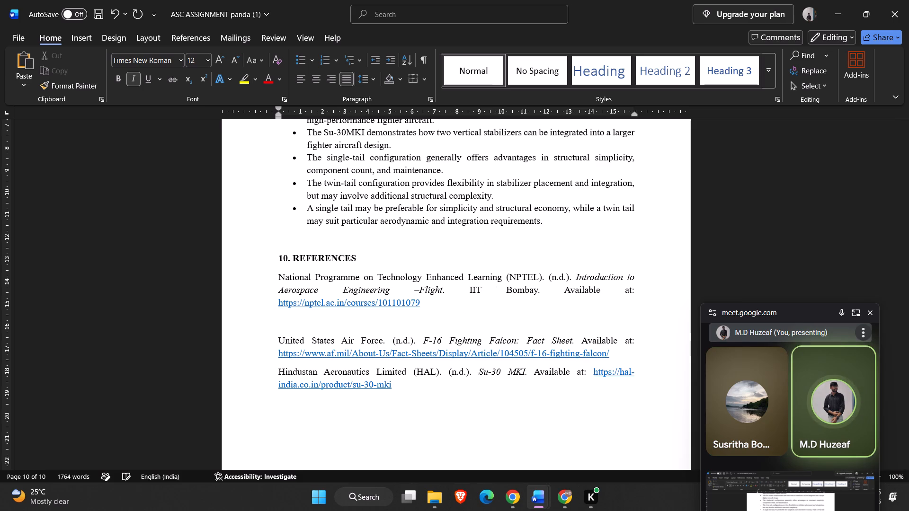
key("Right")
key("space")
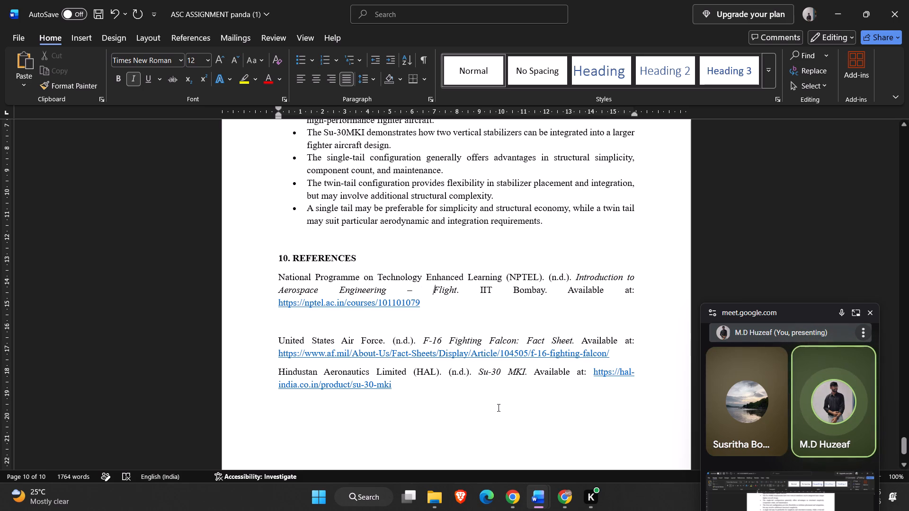
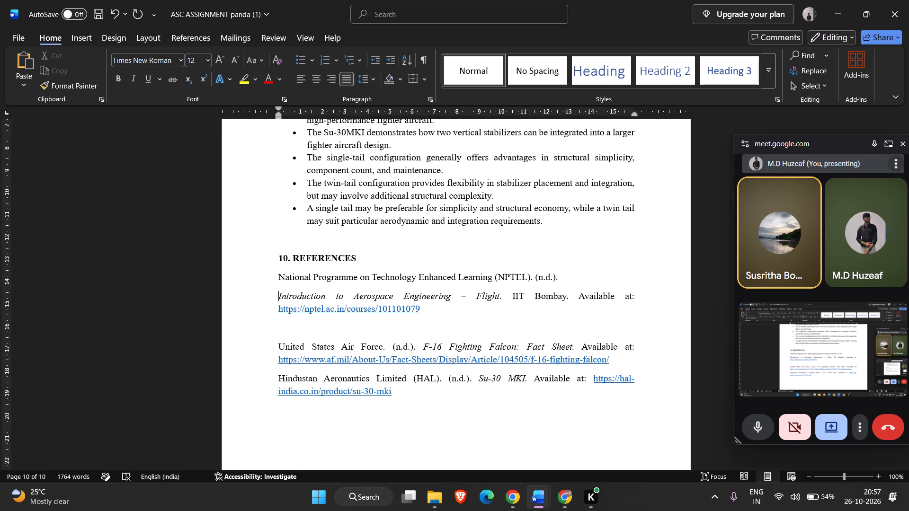
Undo the paragraph break before "Introduction" in the NPTEL reference and reinsert the space between the dash and "Flight".
key("ctrl+z")
key("ctrl+z")
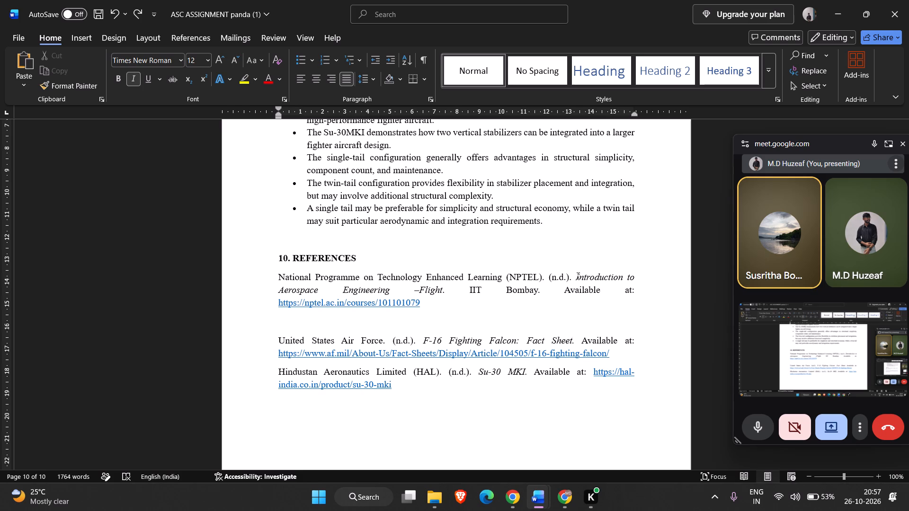
key("space")
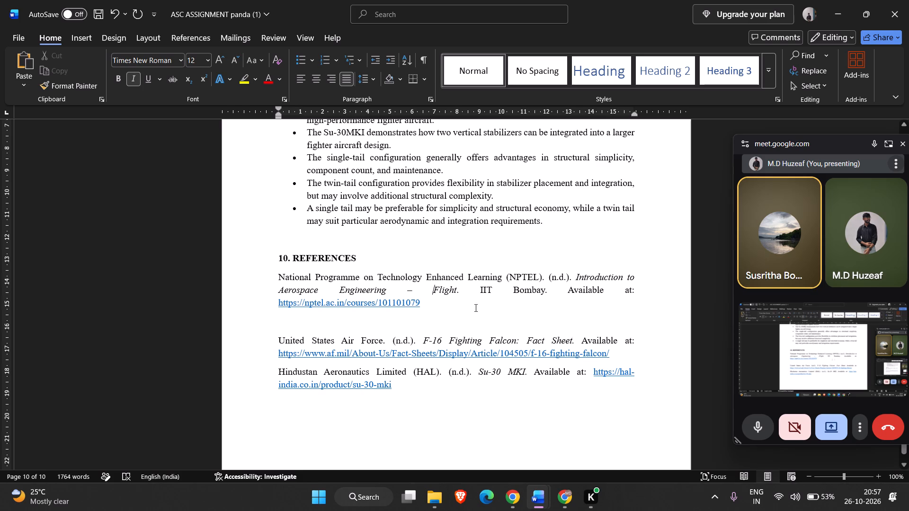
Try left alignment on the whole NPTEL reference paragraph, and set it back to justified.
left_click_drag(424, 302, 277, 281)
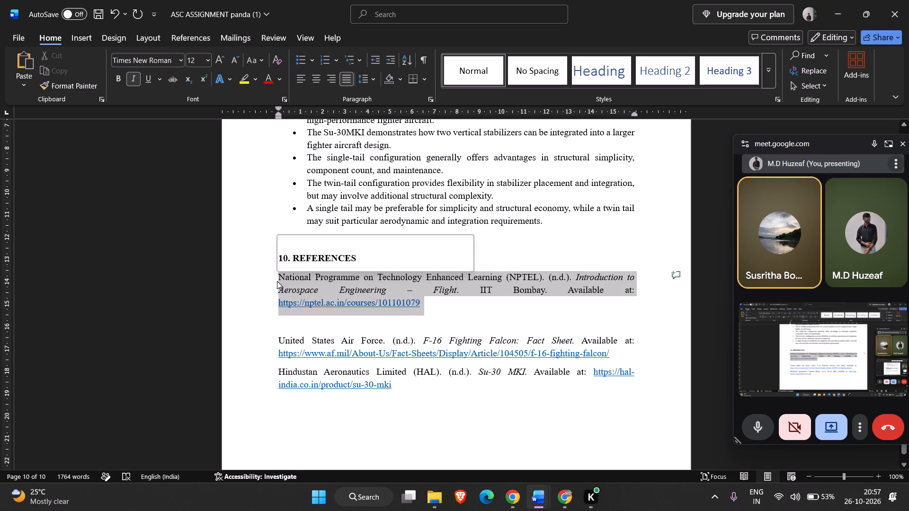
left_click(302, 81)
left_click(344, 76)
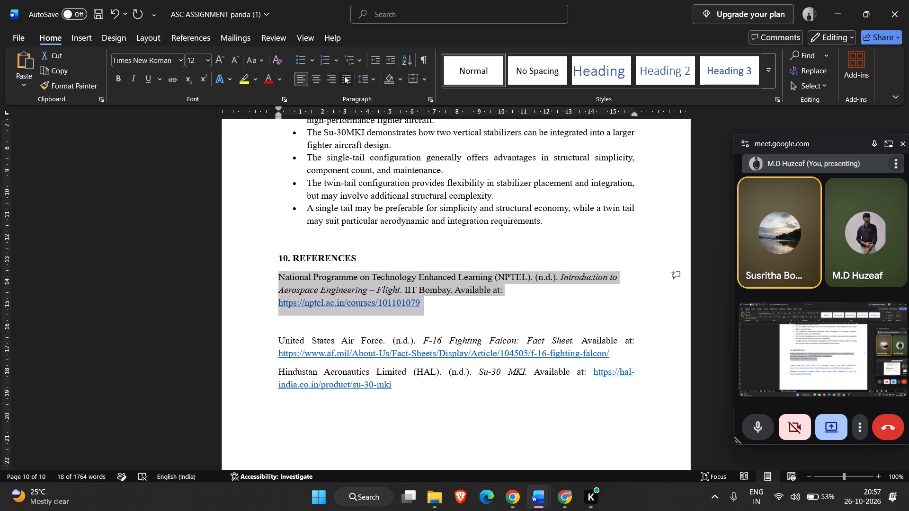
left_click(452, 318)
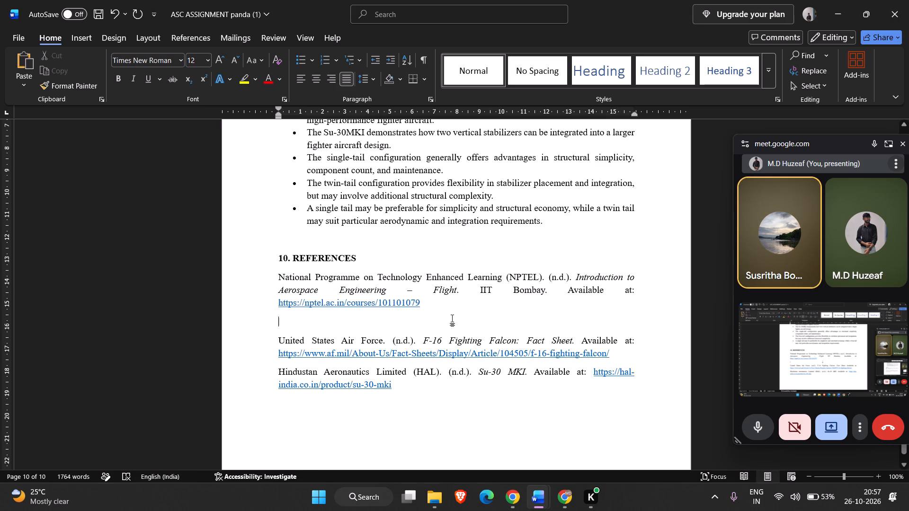
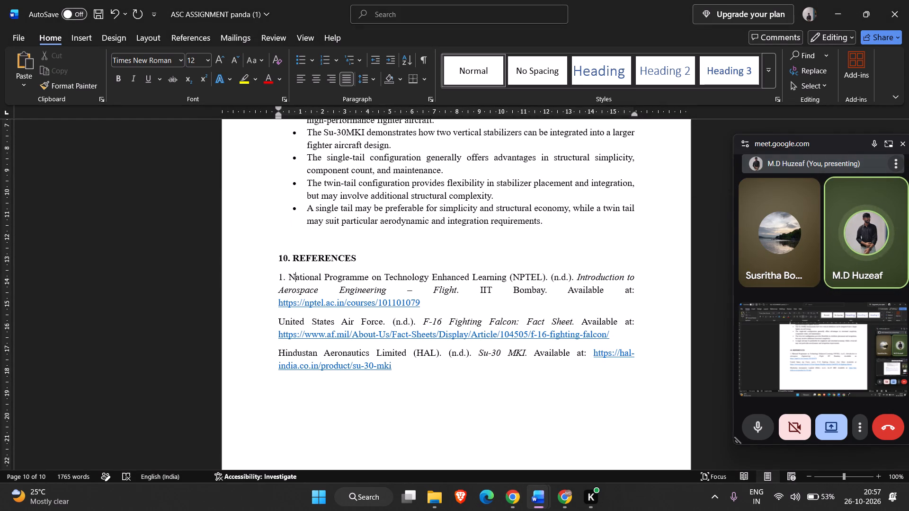
Number the United States Air Force reference by adding "2." and a space before it.
key("Right")
key("Right")
key("Down")
key("Down")
key("Down")
key("Down")
key("Left")
key("Up")
key("Left")
key("Left")
key("Left")
key("Left")
key("Left")
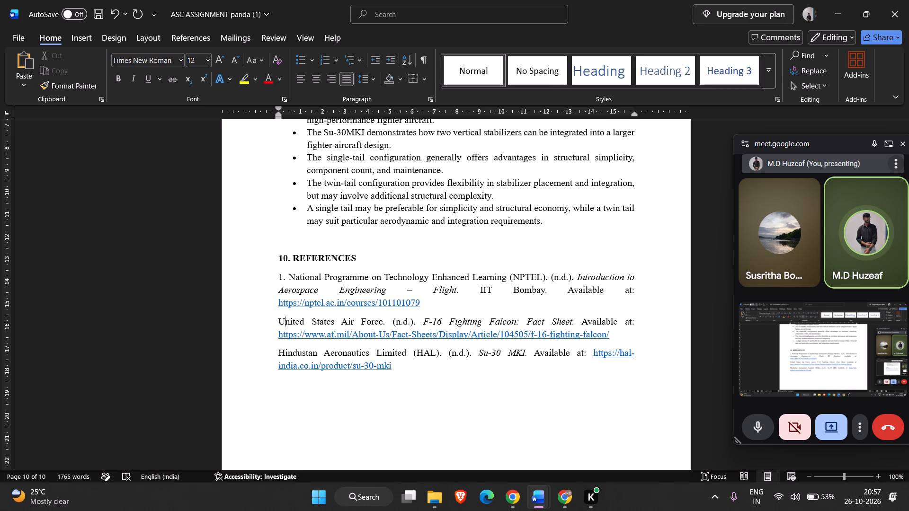
key("Left")
type("2.")
key("space")
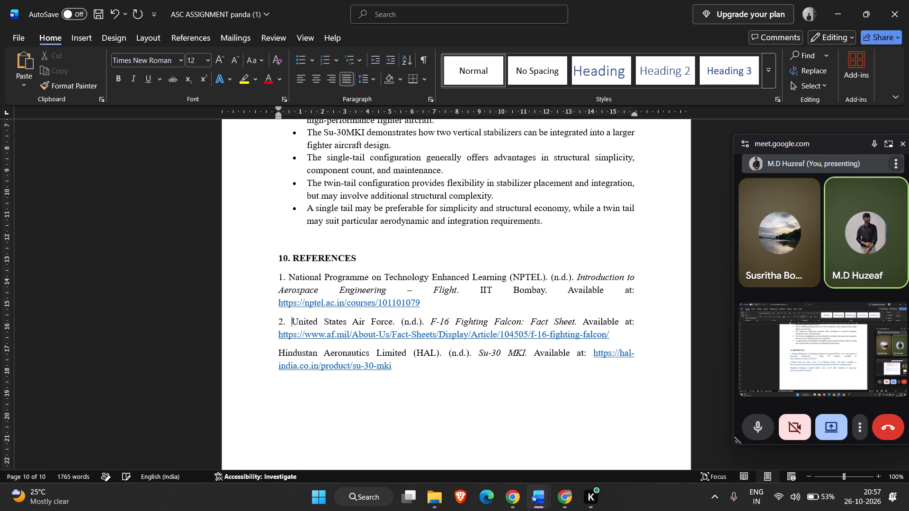
key("BackSpace")
key("space")
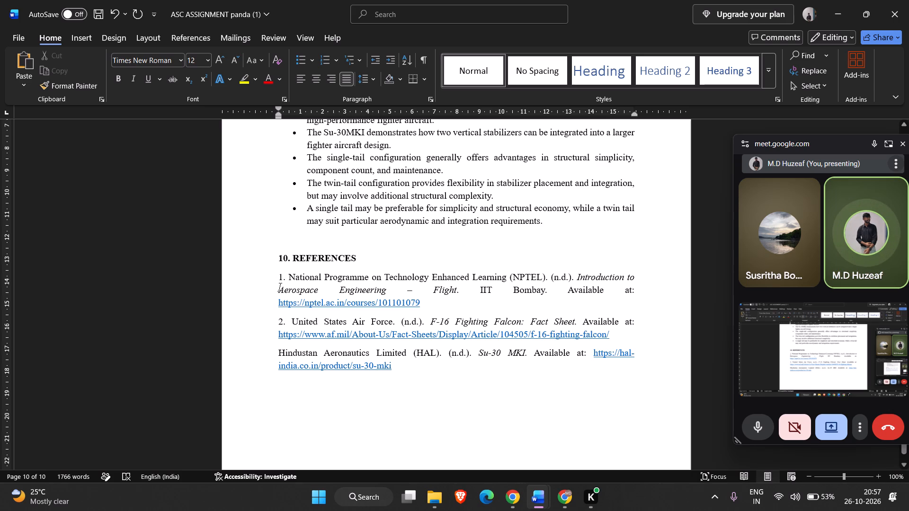
Number the Hindustan Aeronautics Limited reference by adding "3." and a space before it.
scroll(279, 287, "down", 1)
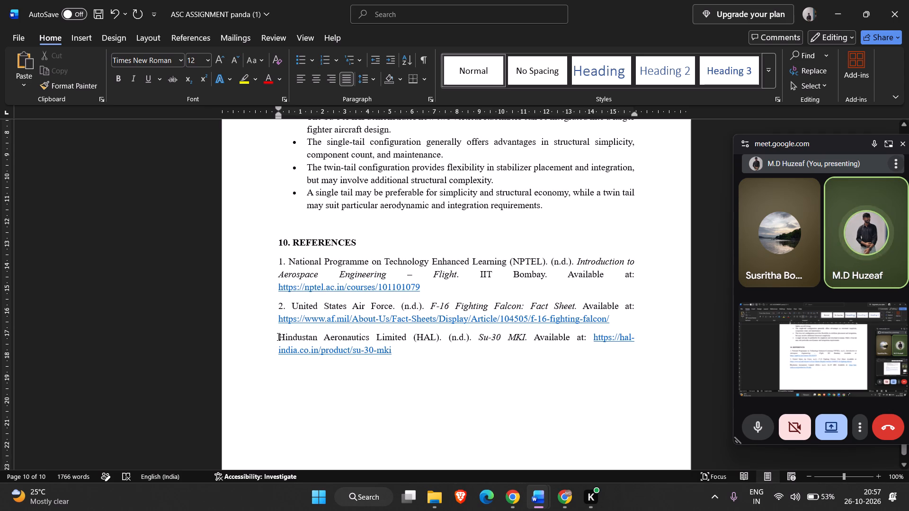
left_click(277, 336)
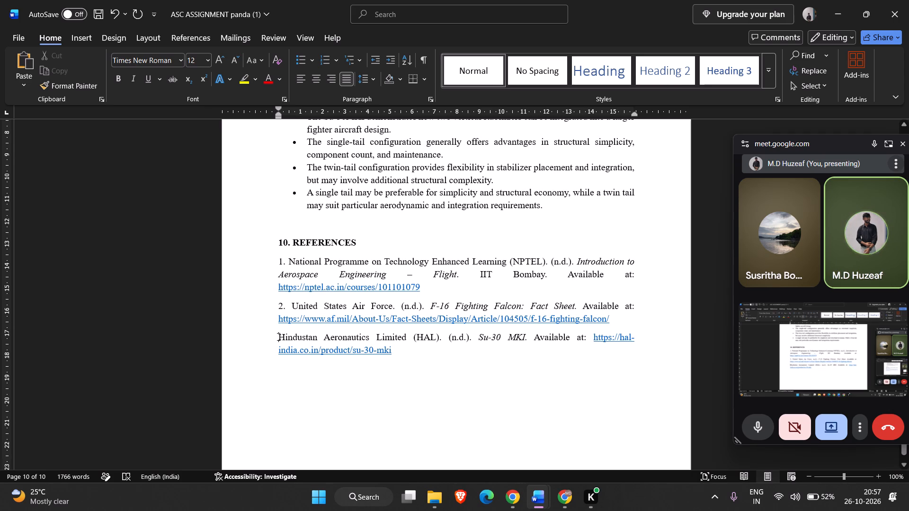
type("3.0")
key("BackSpace")
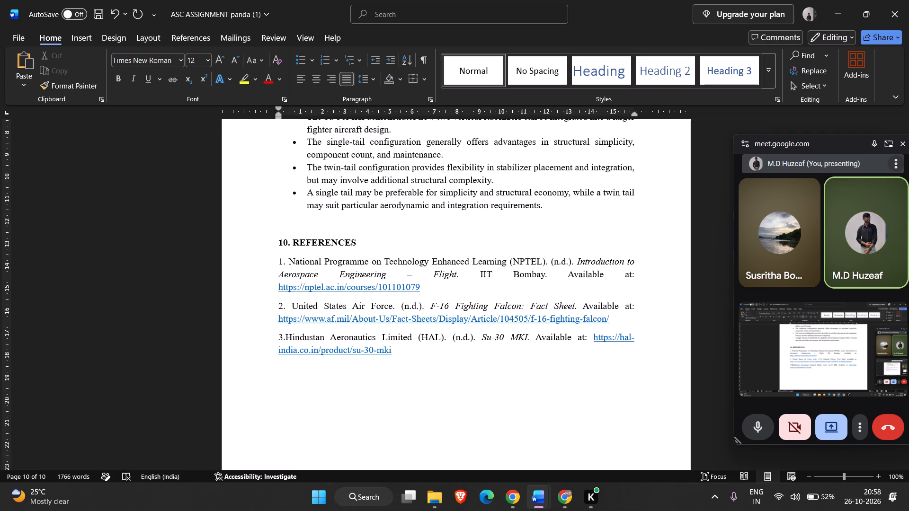
key("space")
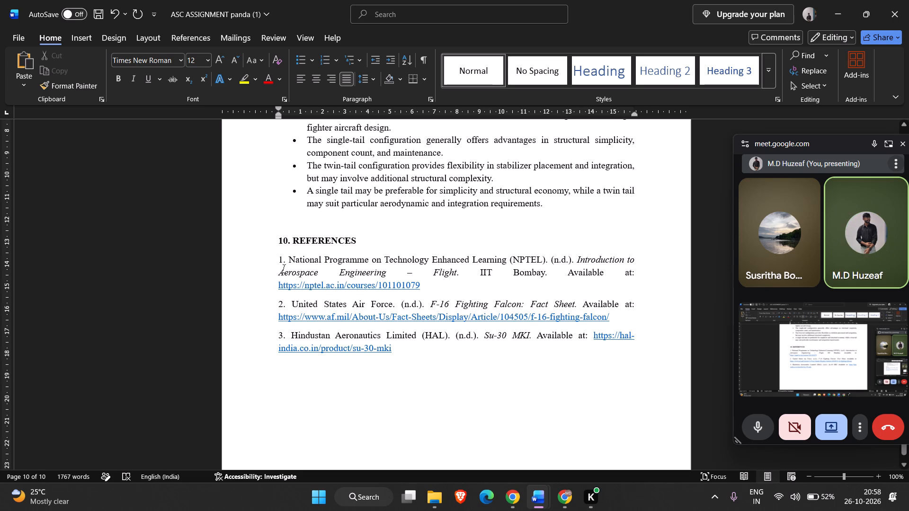
Start a new reference entry reading "2. Nelson," on its own line below the NPTEL reference.
left_click(429, 285)
key("Return")
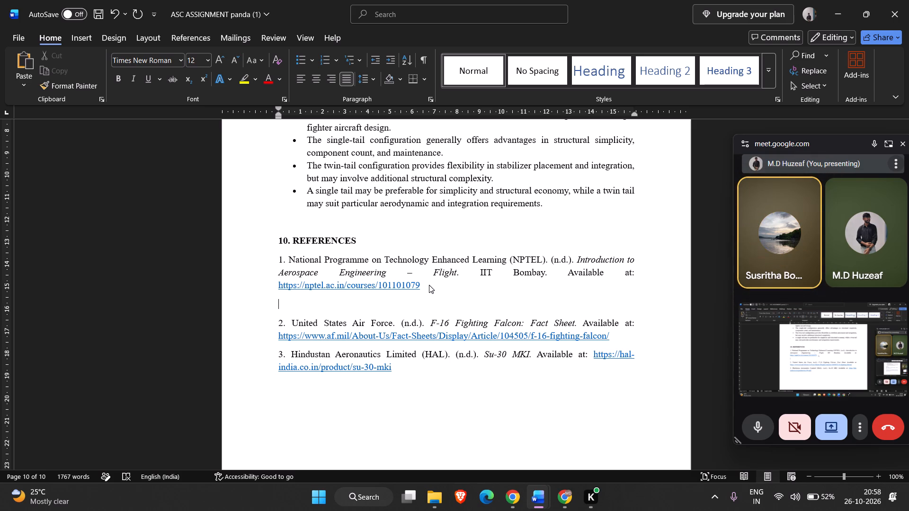
key("n")
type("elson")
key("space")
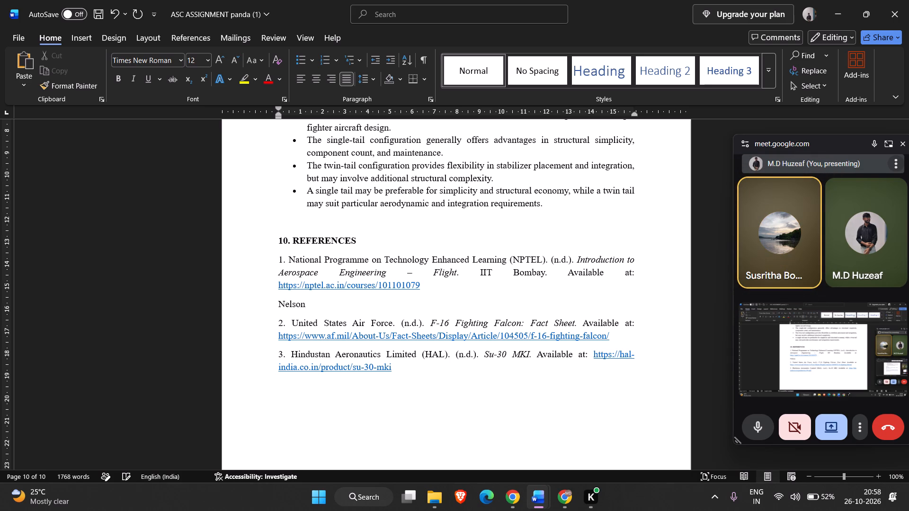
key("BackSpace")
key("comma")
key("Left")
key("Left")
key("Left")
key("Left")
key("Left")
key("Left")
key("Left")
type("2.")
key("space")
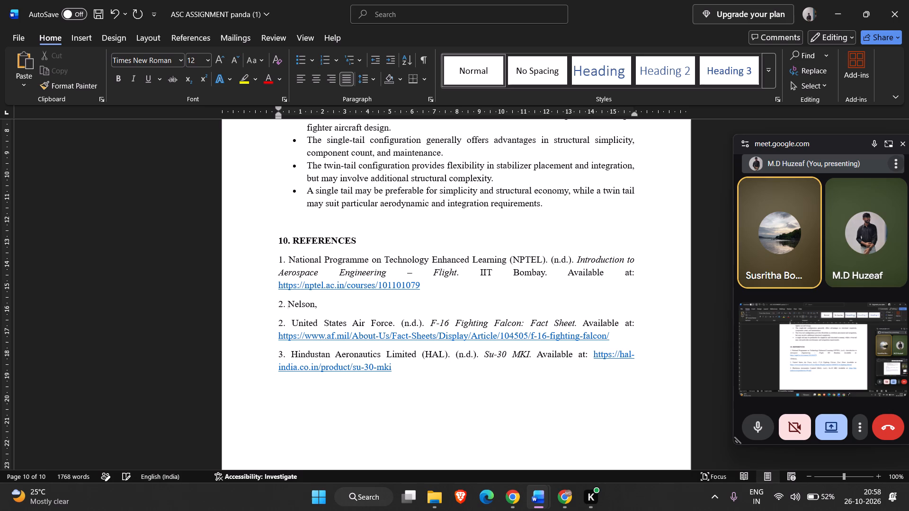
Add the author's initials "R. C.," after "Nelson," in the new reference.
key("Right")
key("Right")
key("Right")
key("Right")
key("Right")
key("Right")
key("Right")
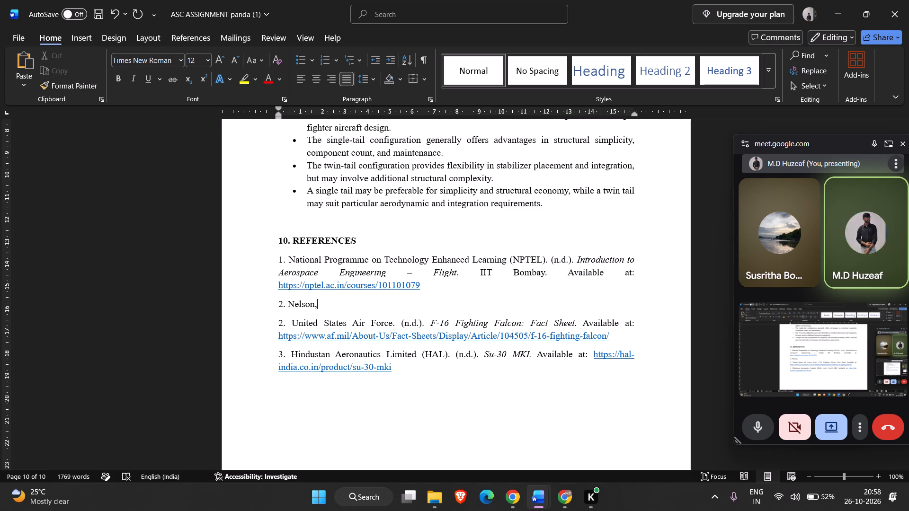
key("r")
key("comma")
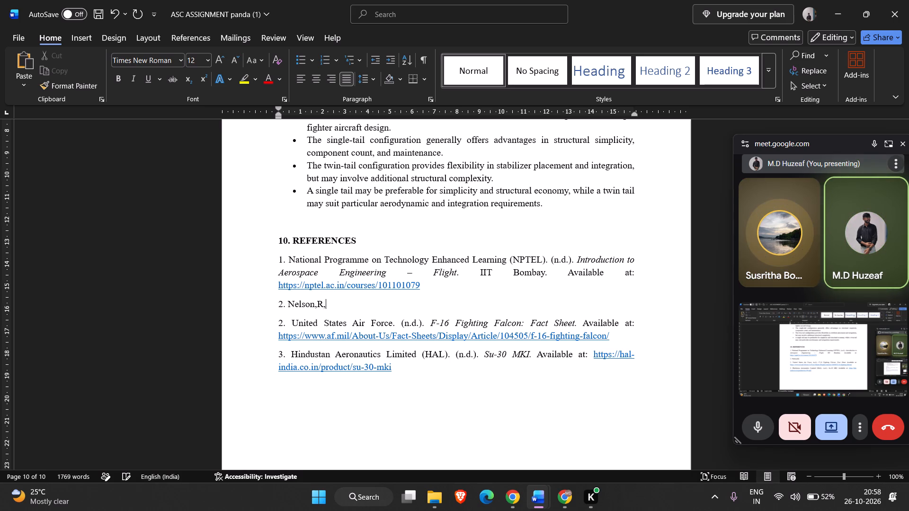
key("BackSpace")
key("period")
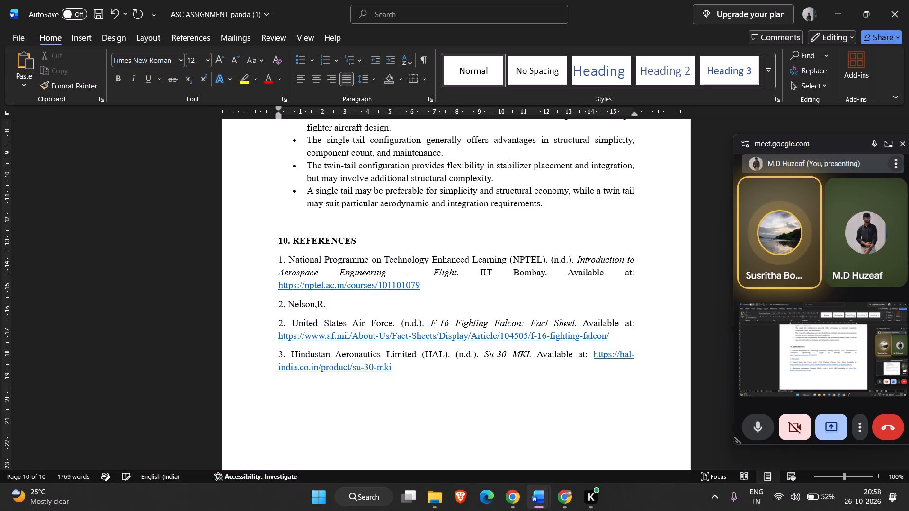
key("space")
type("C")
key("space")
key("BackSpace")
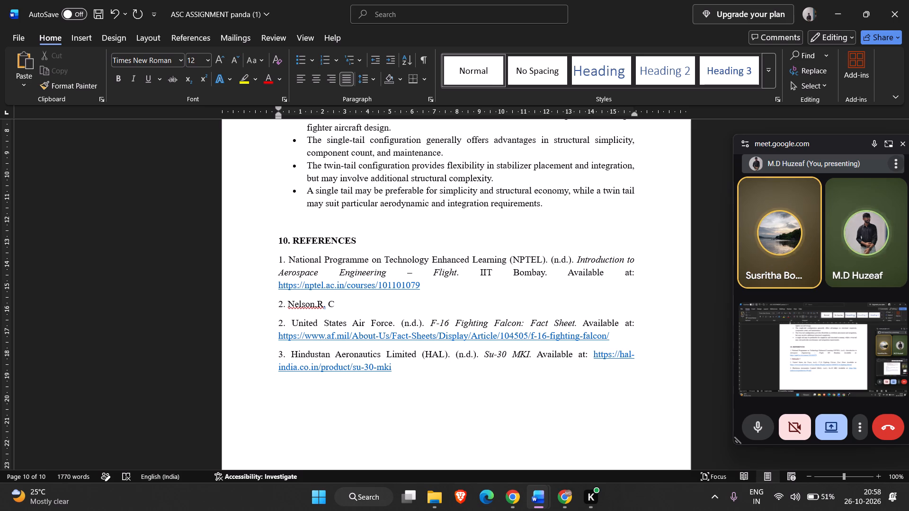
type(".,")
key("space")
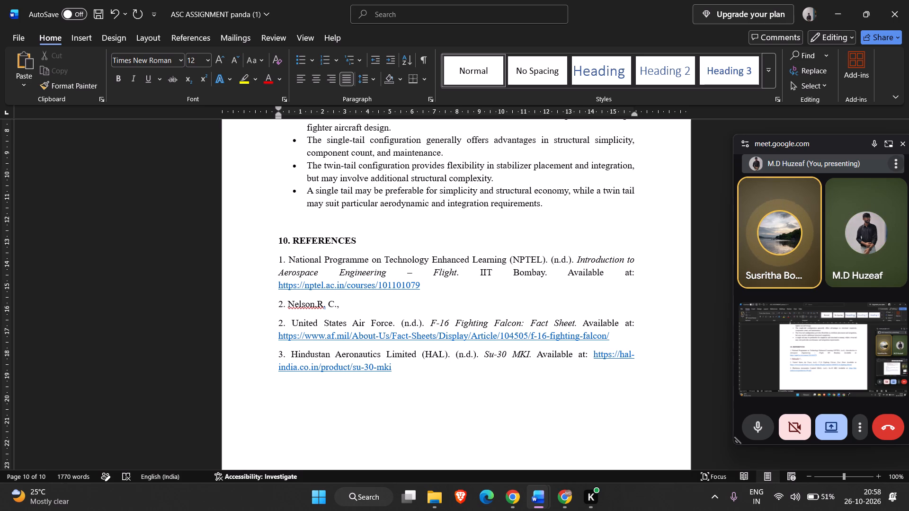
Enter the book title text "Flight Stability and" after the author's initials in the Nelson reference.
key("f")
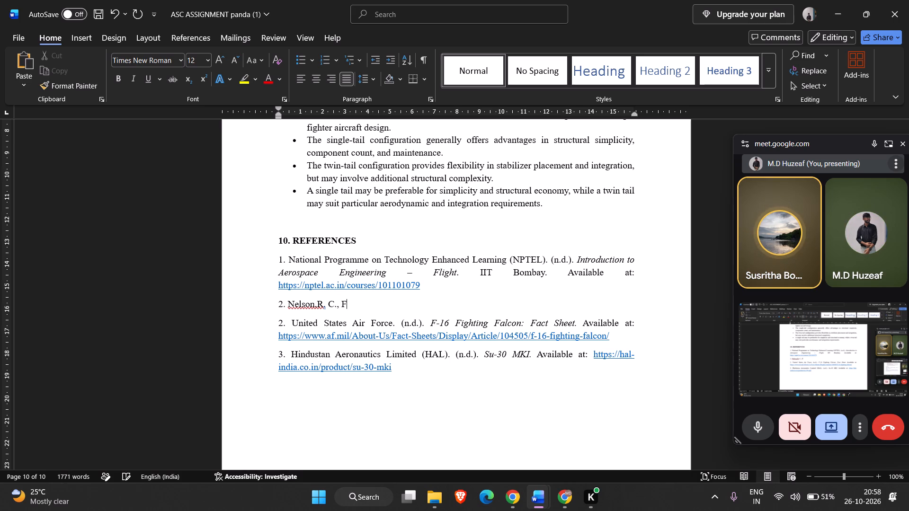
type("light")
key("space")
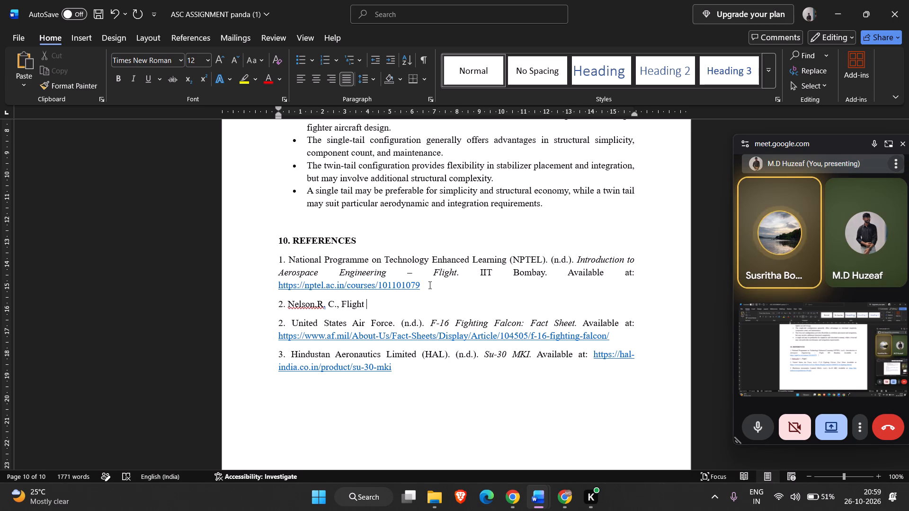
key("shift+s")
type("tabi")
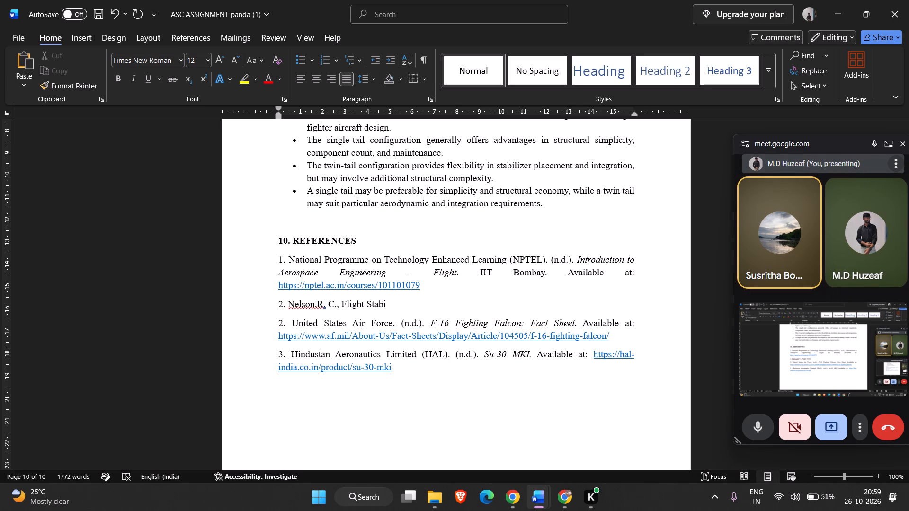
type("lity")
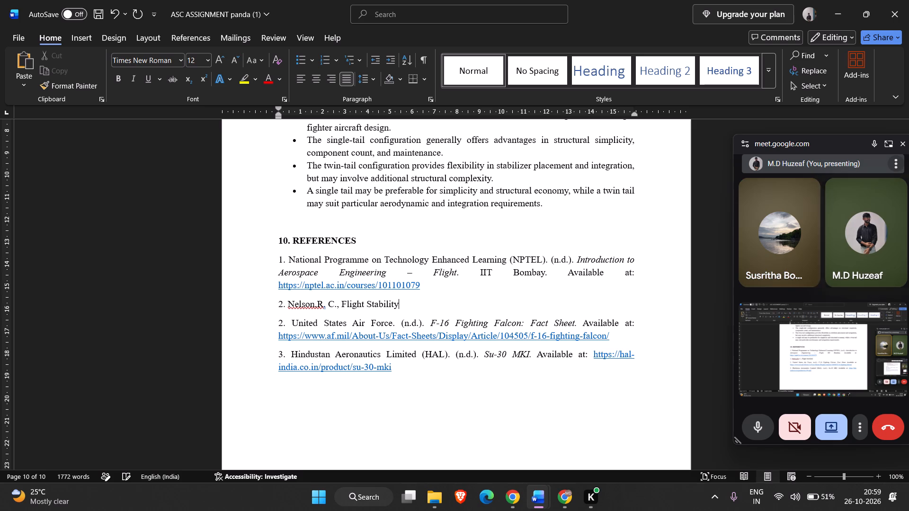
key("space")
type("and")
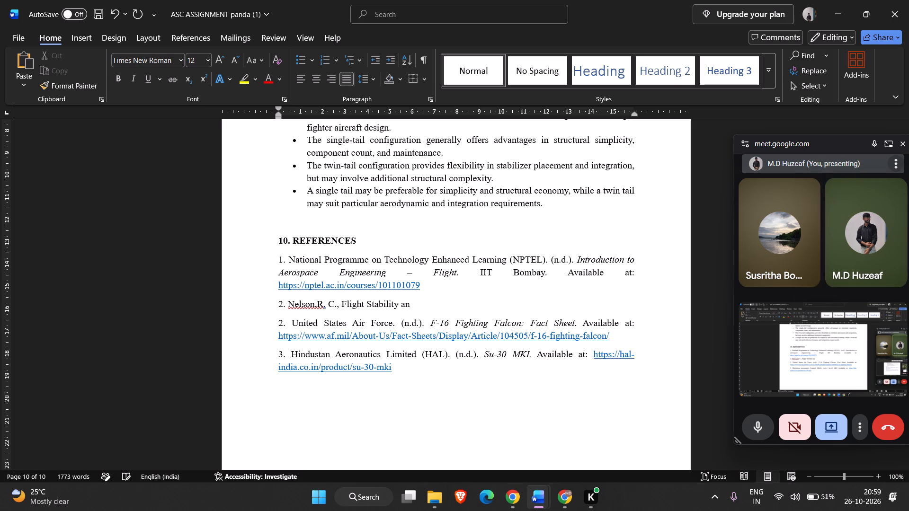
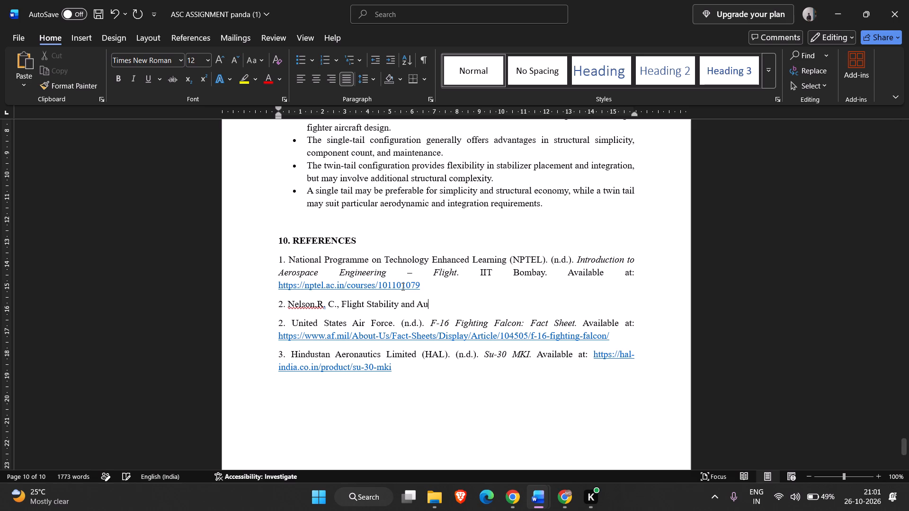
Continue the Nelson reference's book title so it reads "Flight Stability and Automatic Contro," followed by a space.
type("to")
key("m")
key("a")
type("tic")
key("space")
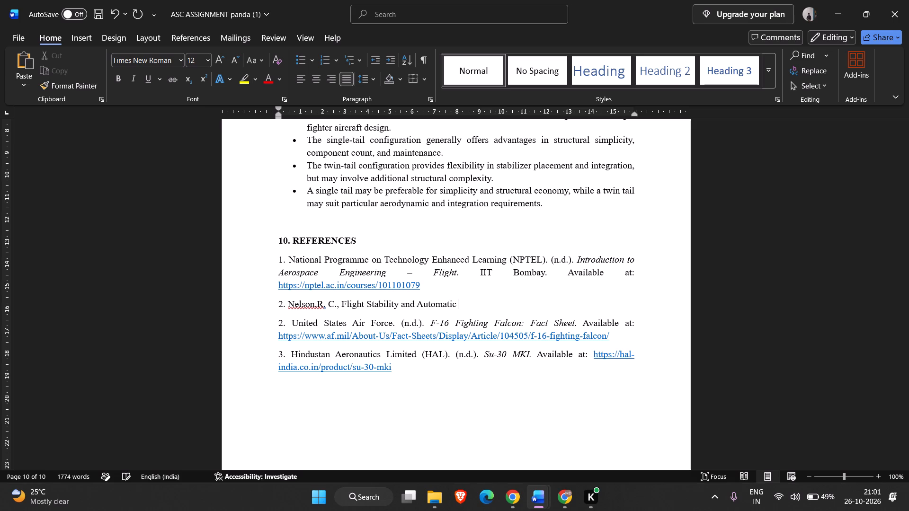
key("shift+c")
type("on")
type("tro")
type(",")
key("space")
Add the edition "2nd edition" after the book title in the Nelson reference.
type("2nd")
key("space")
type("ed")
type("ition")
key("space")
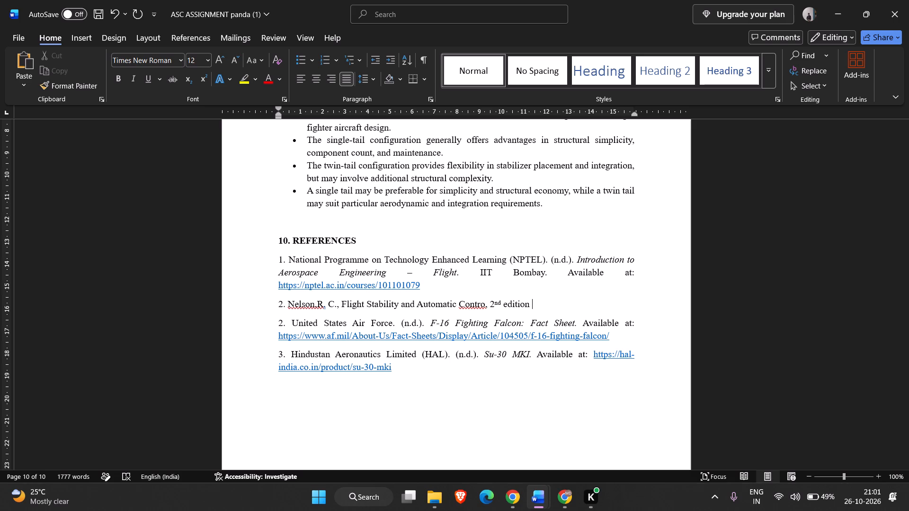
Add the publisher "McGraw-Hill." after the edition to end the Nelson reference.
key("m")
key("c")
type("GR")
key("a")
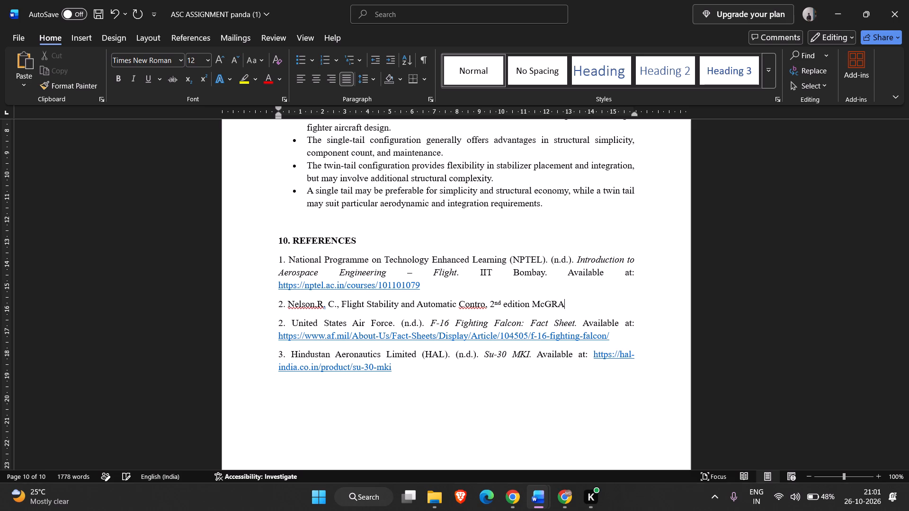
key("BackSpace")
key("BackSpace")
key("r")
type("aw")
key("minus")
key("h")
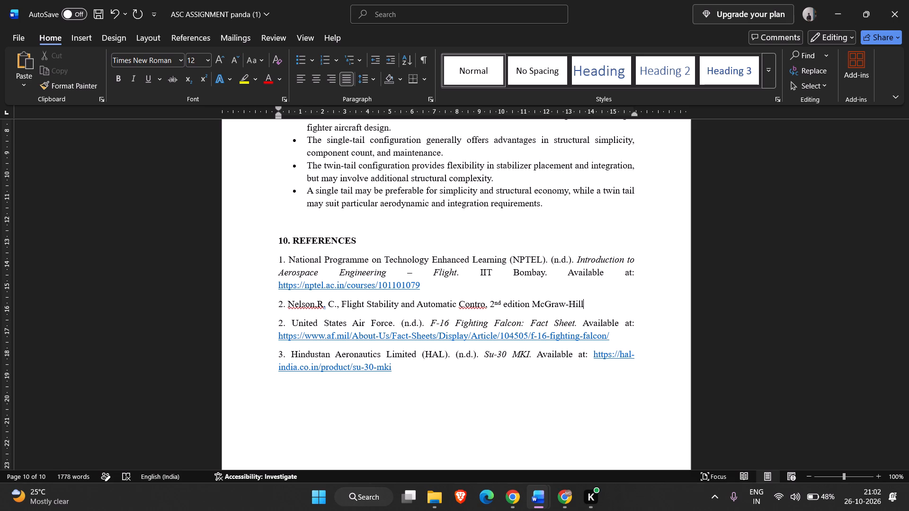
key("period")
Renumber the United States Air Force reference as 3 and the Hindustan Aeronautics Limited reference as 4.
scroll(402, 286, "down", 1)
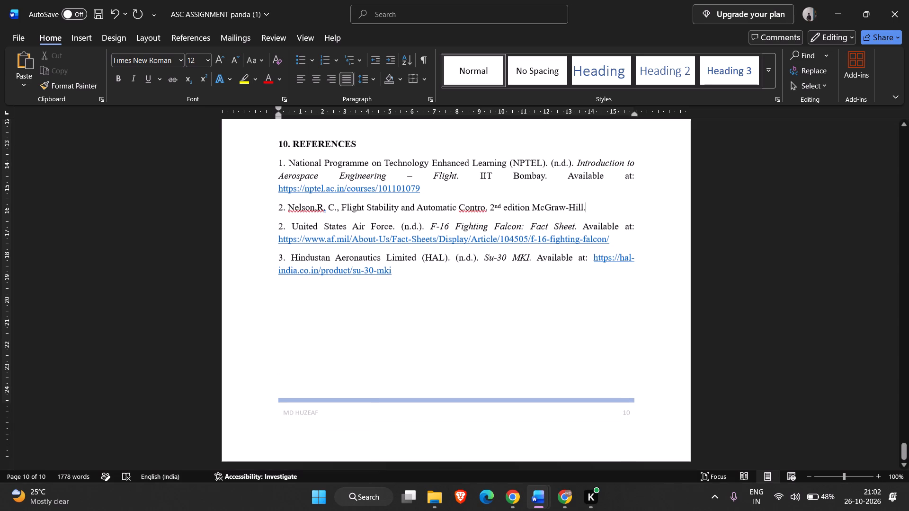
left_click(281, 225)
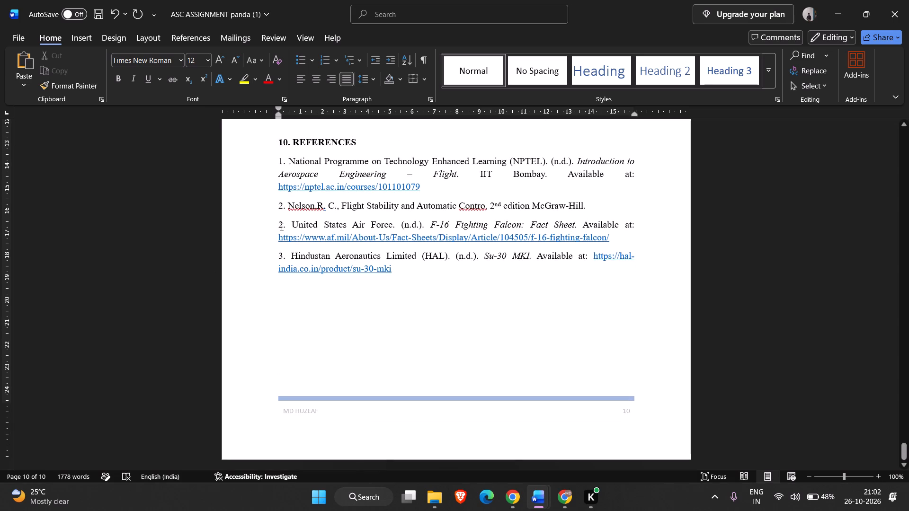
key("BackSpace")
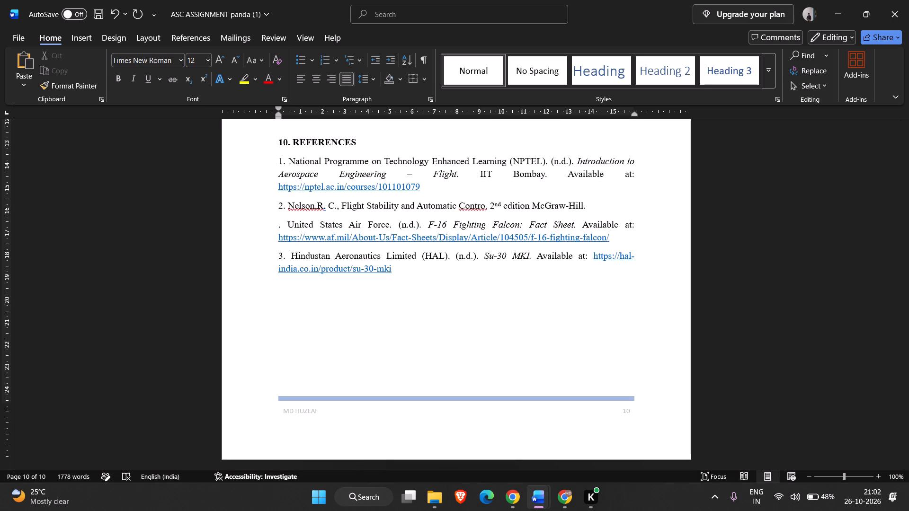
key("3")
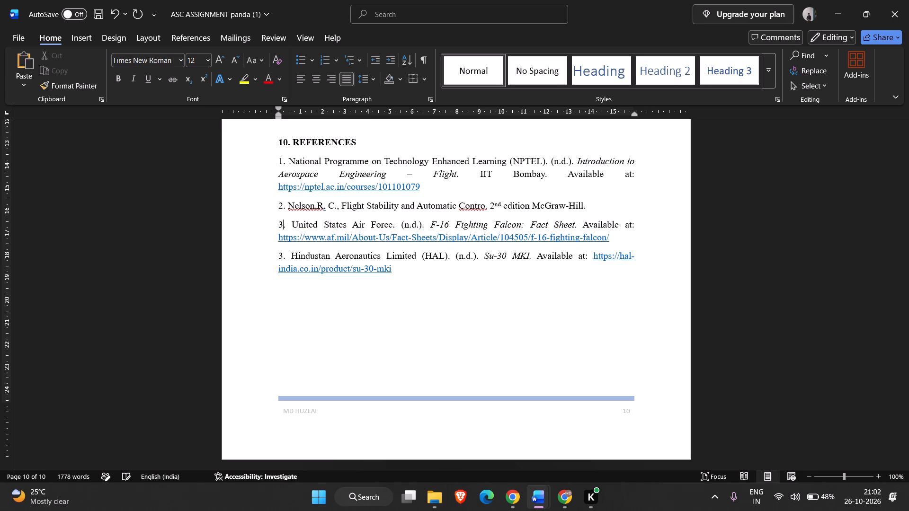
key("Down")
key("Down")
key("BackSpace")
key("4")
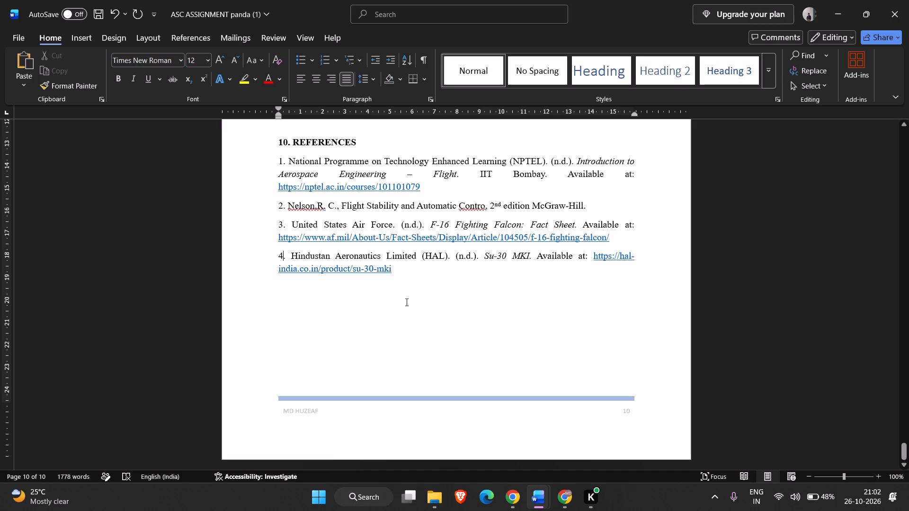
Insert a line break after "McGraw-Hill." at the end of the Nelson reference.
left_click(595, 209)
key("shift+Return")
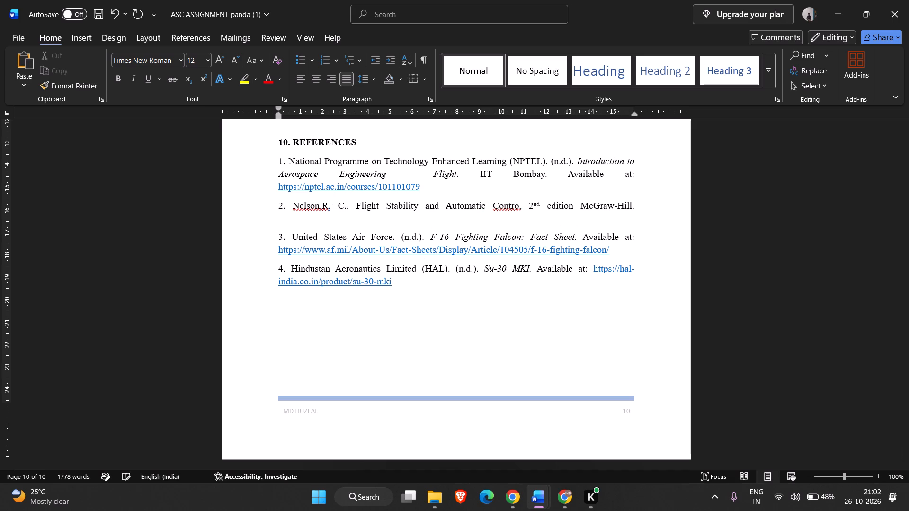
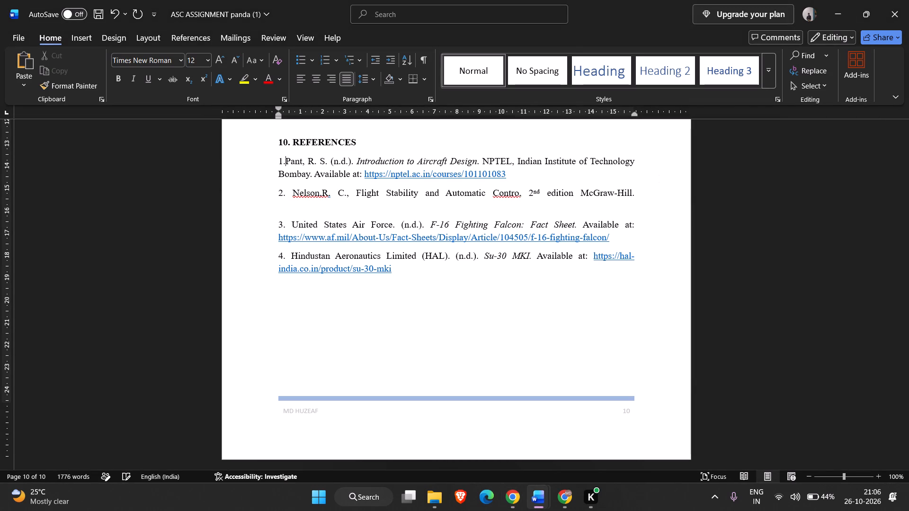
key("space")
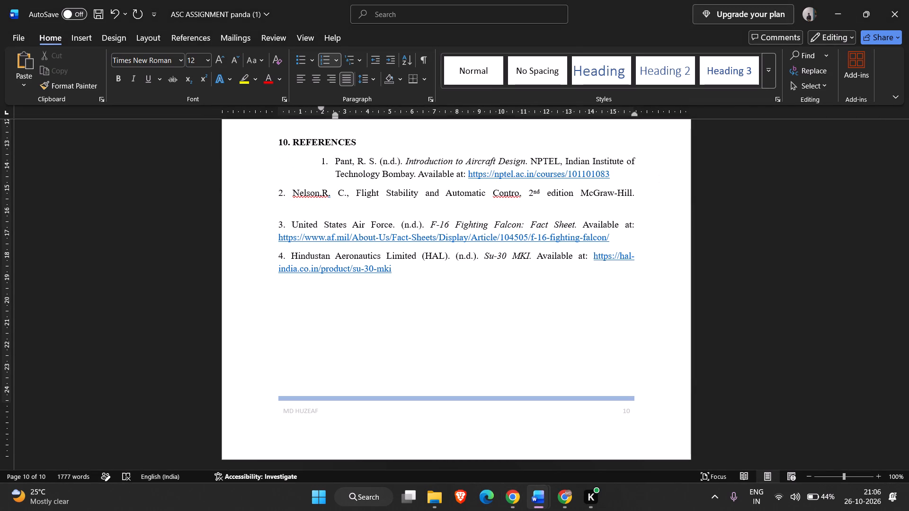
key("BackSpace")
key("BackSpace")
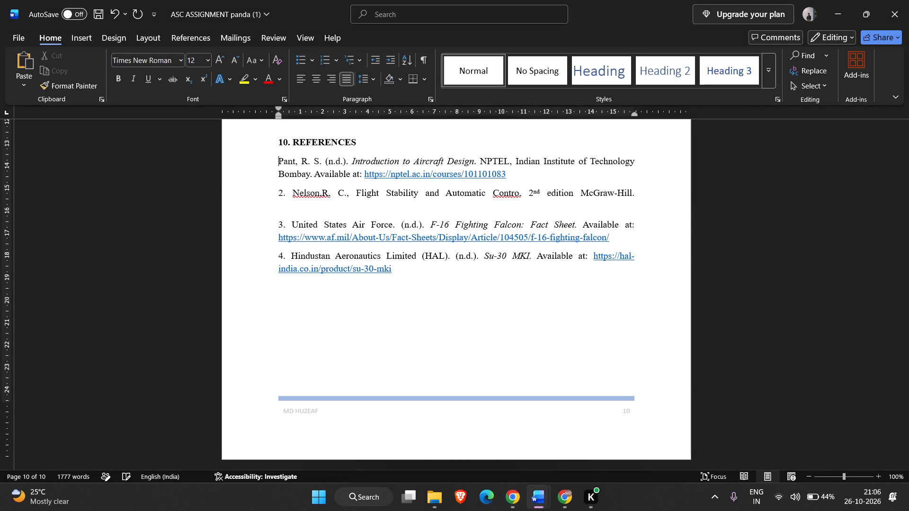
Number the Introduction to Aircraft Design reference with a plain "1." directly before its text, without a space.
key("1")
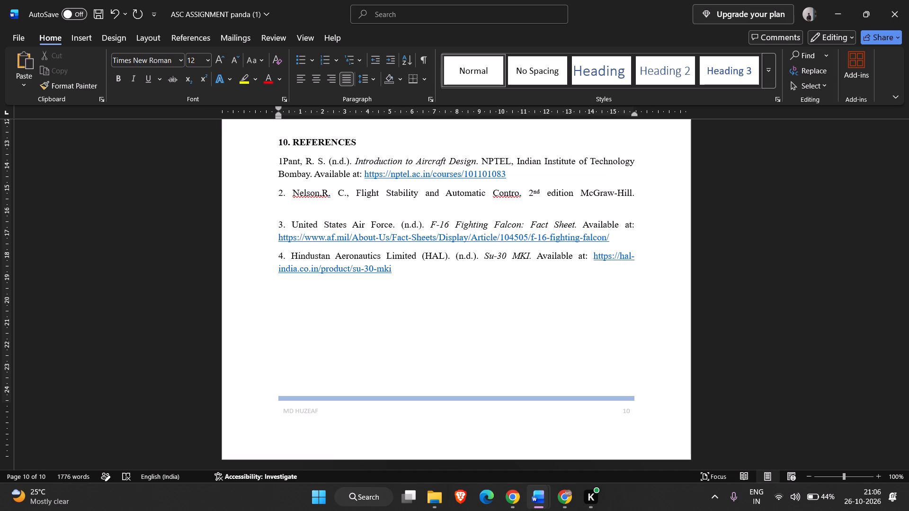
key("period")
In reference 2, remove the space after the number and insert a space after the comma in "Nelson,R.".
key("Right")
key("Right")
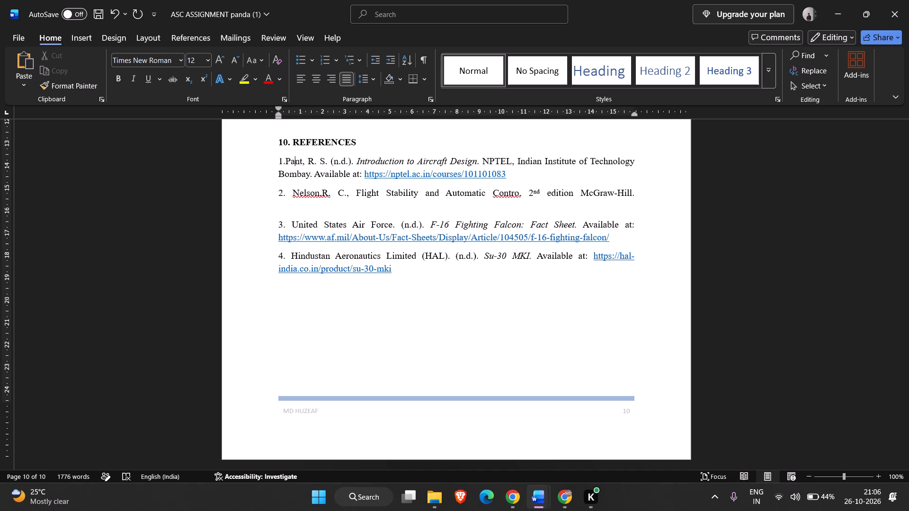
key("Down")
key("Down")
key("BackSpace")
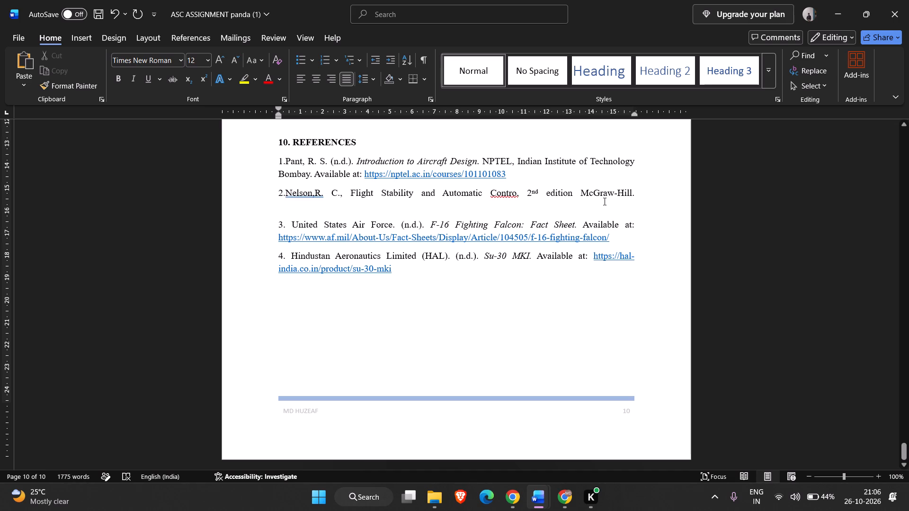
key("Right")
key("Right")
key("Right")
key("Right")
key("Right")
key("Right")
key("Right")
key("space")
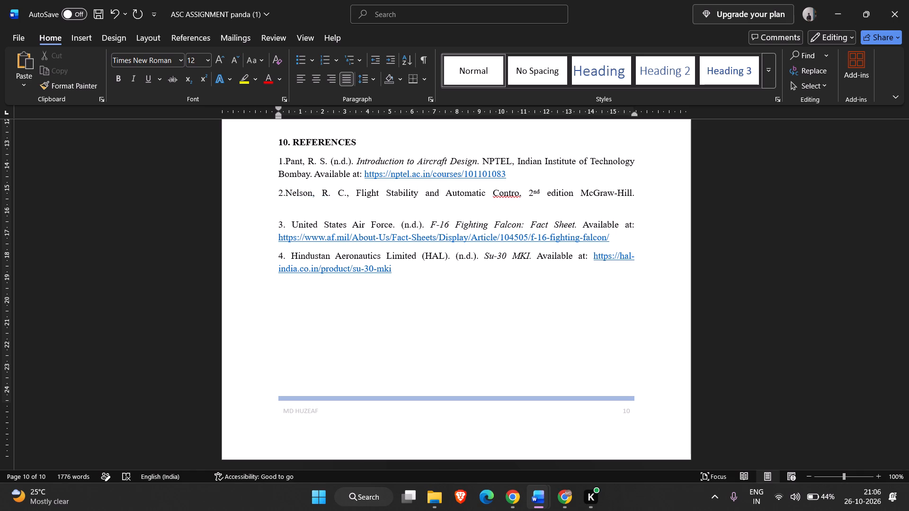
Remove the space after the numbers of reference 3 (United States Air Force) and reference 4 (Hindustan Aeronautics Limited).
key("Down")
key("Right")
key("Right")
key("Right")
key("Right")
key("BackSpace")
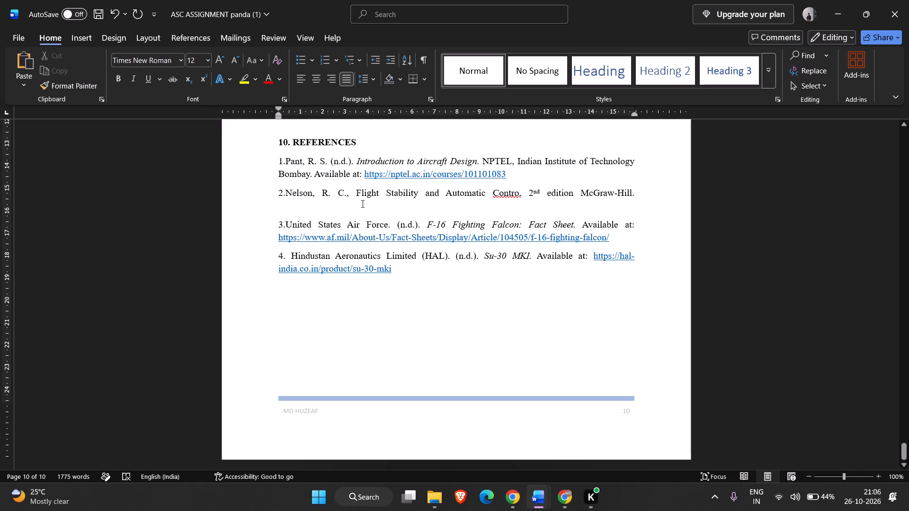
left_click(288, 254)
key("BackSpace")
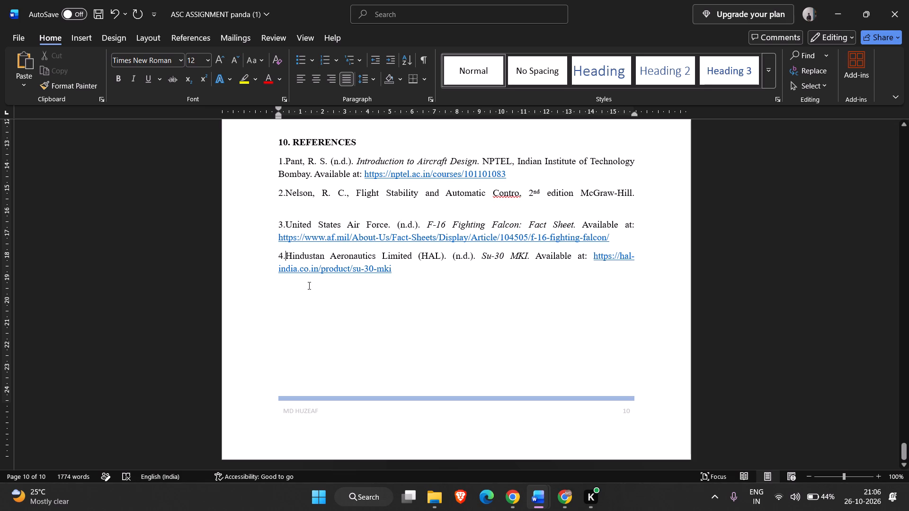
Delete the empty line between references 2 and 3.
left_click(283, 216)
key("BackSpace")
Review the report's pages from the References section back to the Twin Tail Aircraft section.
scroll(399, 295, "down", 1)
scroll(399, 295, "up", 8)
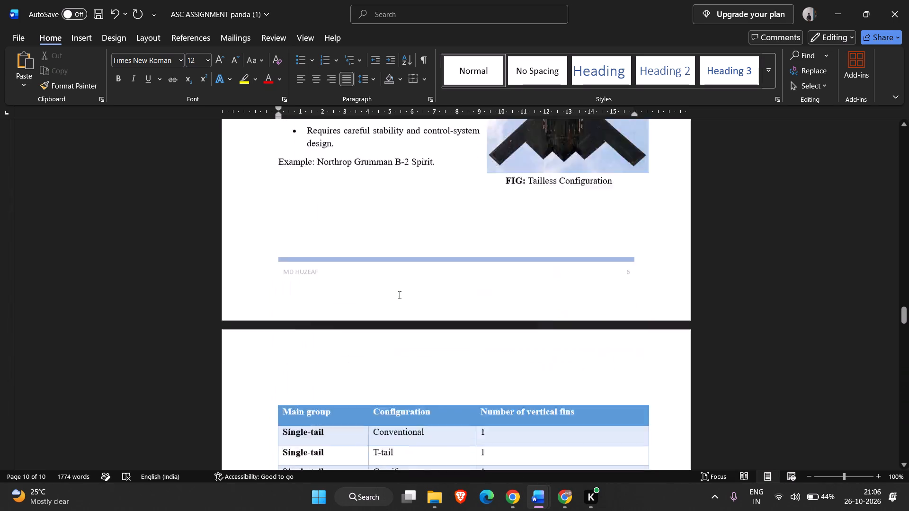
scroll(399, 295, "up", 6)
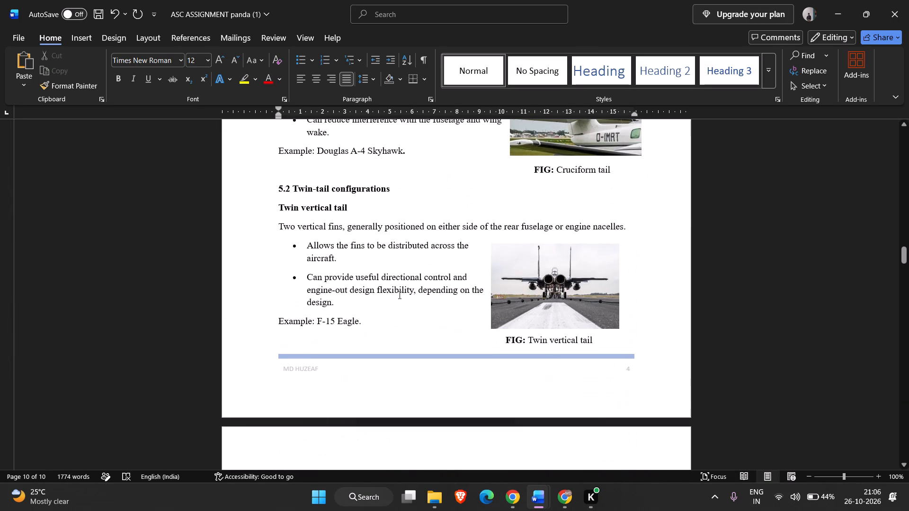
scroll(399, 295, "up", 4)
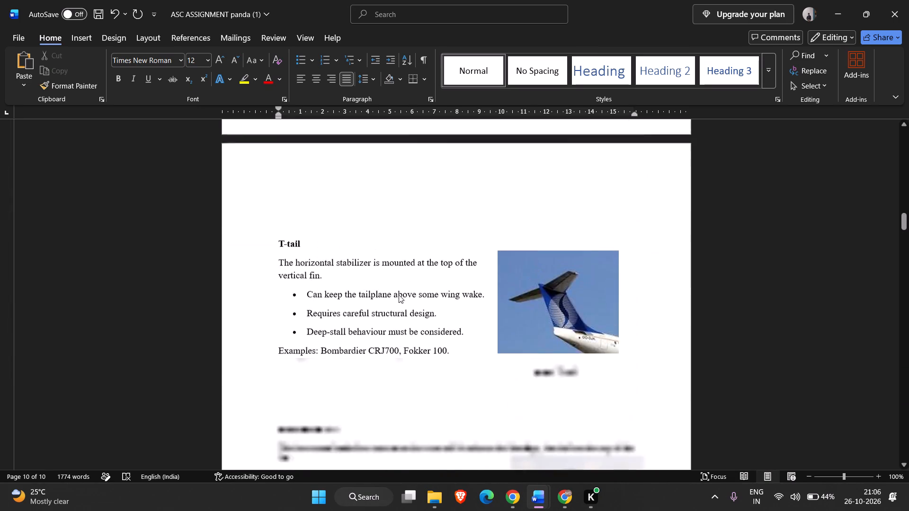
scroll(399, 295, "up", 6)
scroll(399, 295, "down", 5)
scroll(399, 295, "up", 1)
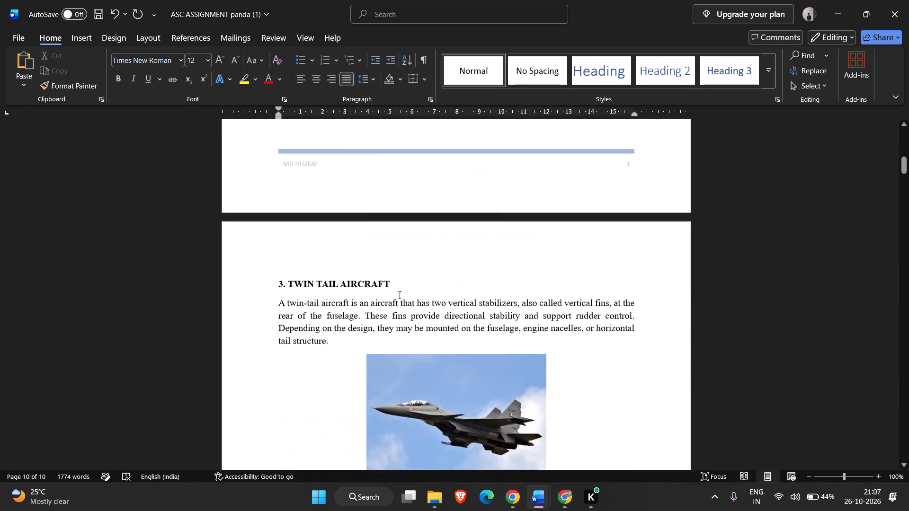
scroll(399, 295, "up", 1)
scroll(380, 263, "down", 2)
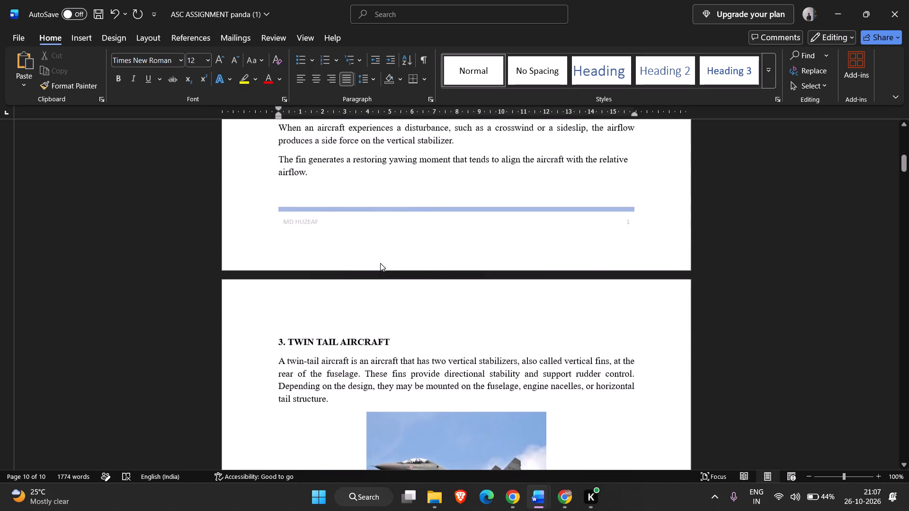
Delete the author name from the page footer.
left_click(302, 215)
triple_click(304, 224)
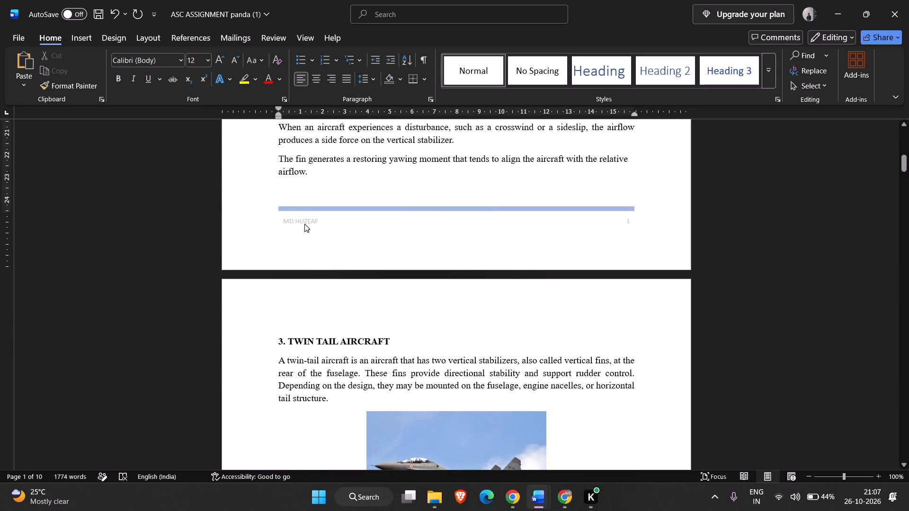
left_click(304, 223)
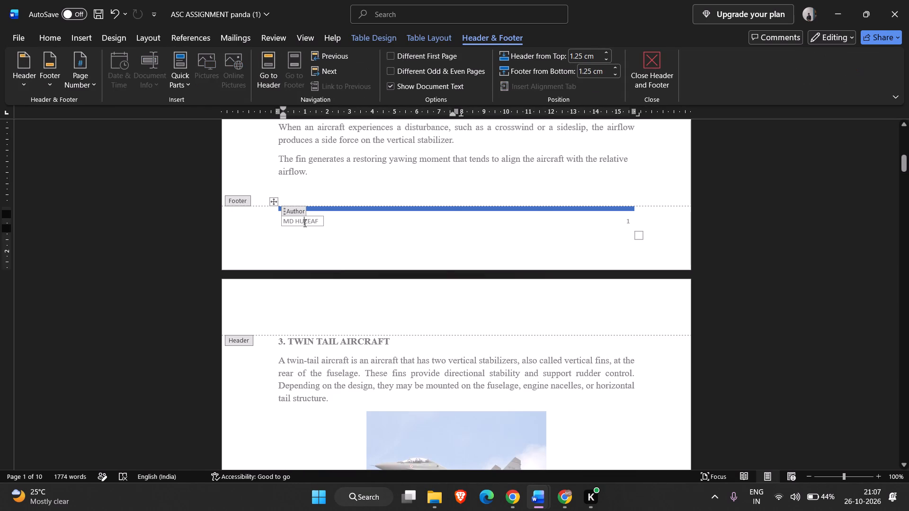
key("Delete")
key("Delete")
key("Delete")
key("Delete")
key("Delete")
key("Delete")
key("Delete")
key("BackSpace")
key("BackSpace")
key("BackSpace")
key("BackSpace")
key("BackSpace")
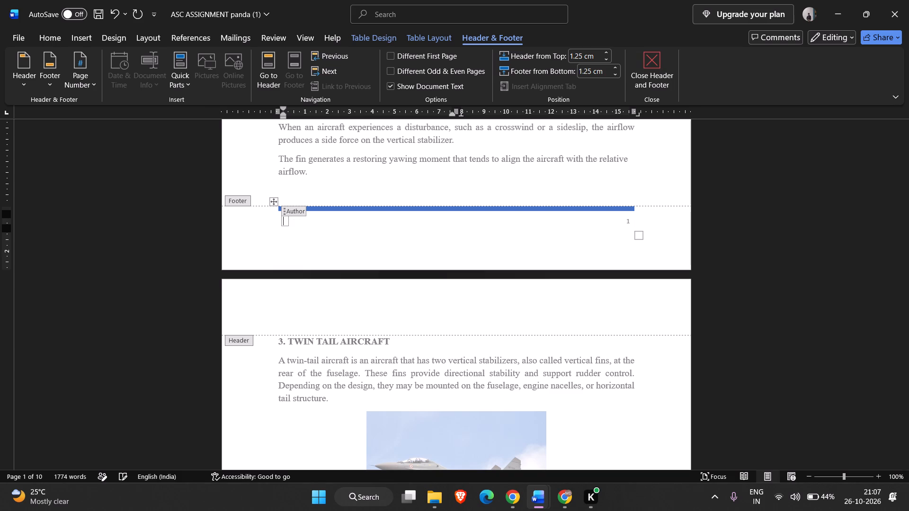
Enter "department of aeronautical enginnering" in the footer's author field and leave footer editing.
type("dep")
type("art")
type("ment")
key("space")
type("of aero")
type("na")
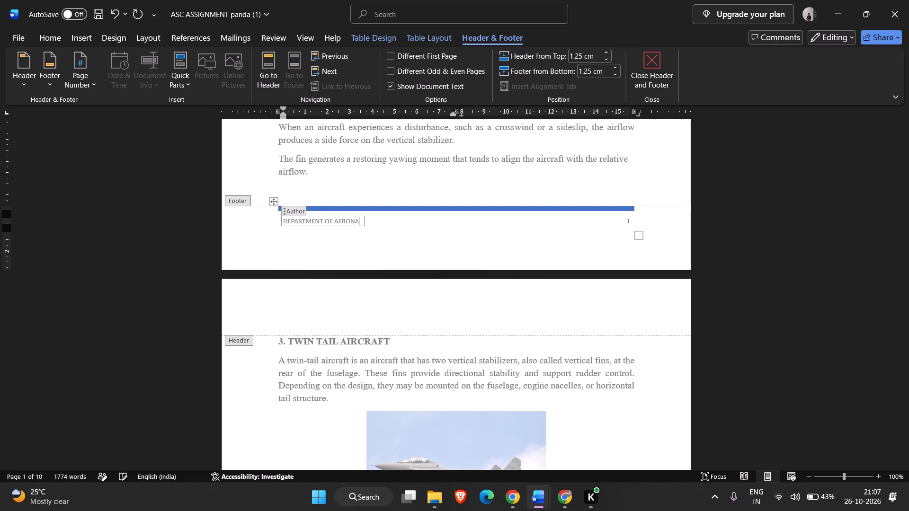
type("utical")
key("space")
type("en")
type("ginnering")
key("space")
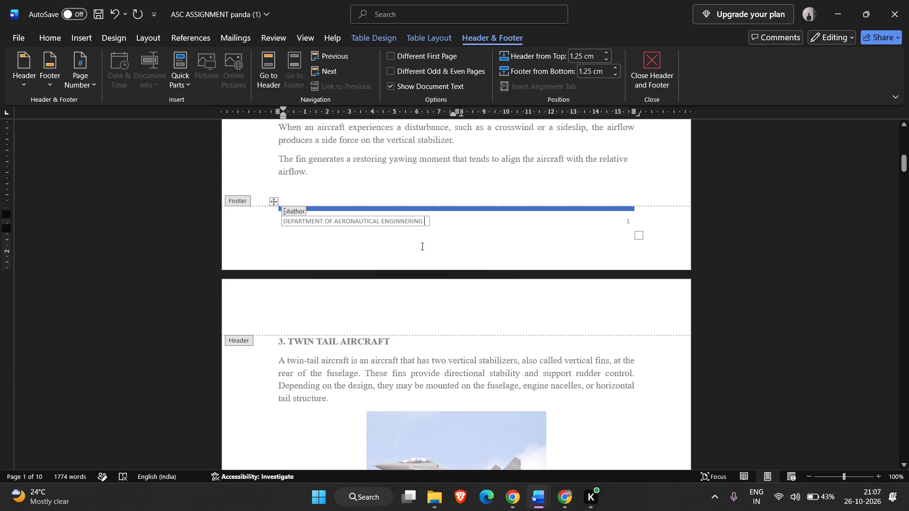
left_click(509, 235)
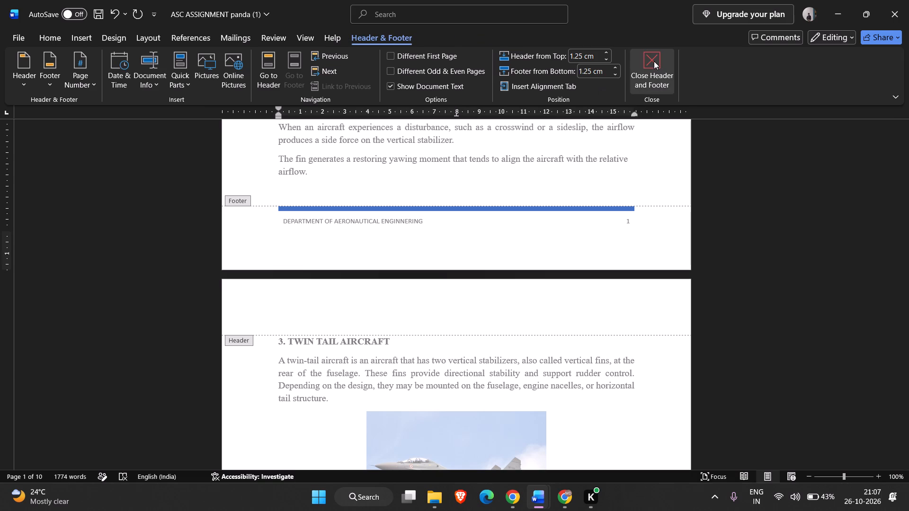
left_click(654, 61)
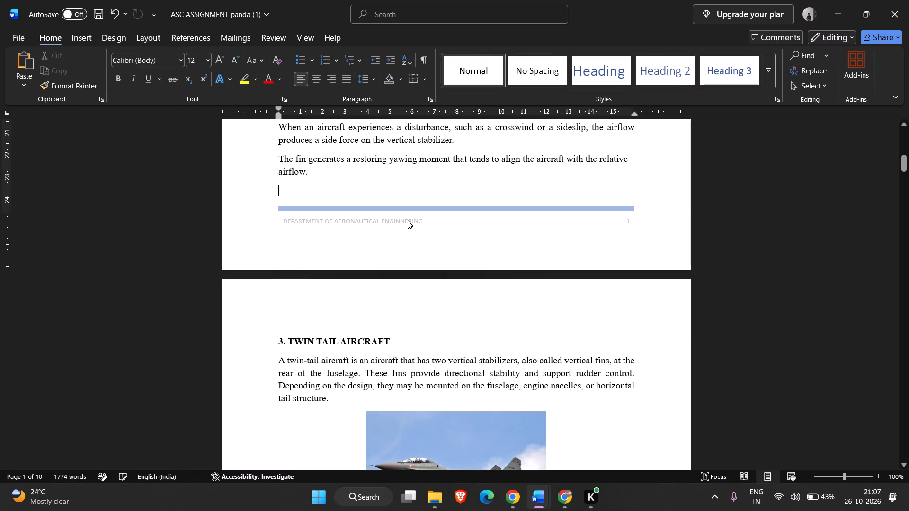
Change the font of the footer's department name to Times New Roman.
left_click(408, 220)
triple_click(408, 220)
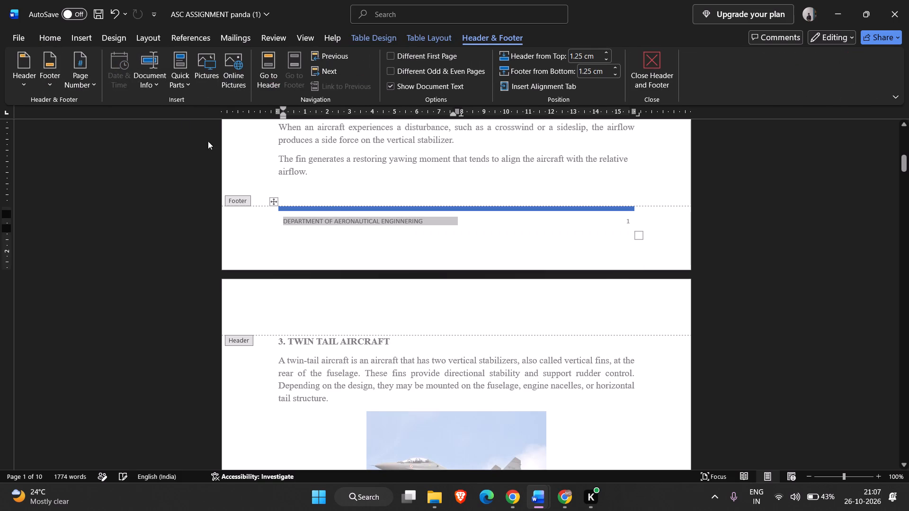
left_click(49, 32)
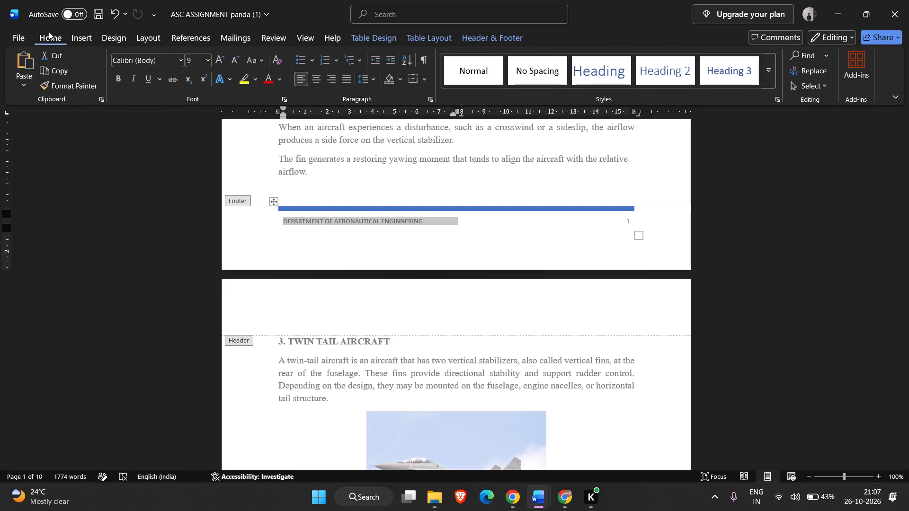
left_click(180, 60)
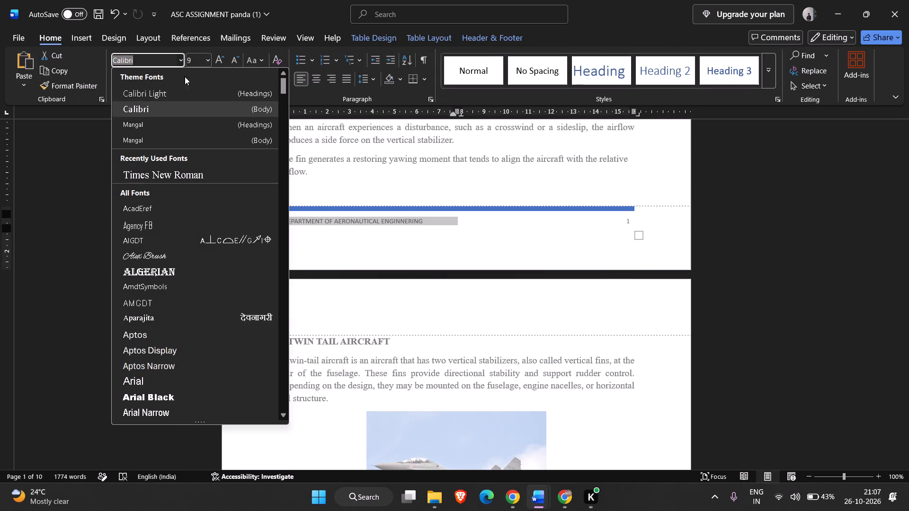
left_click(187, 169)
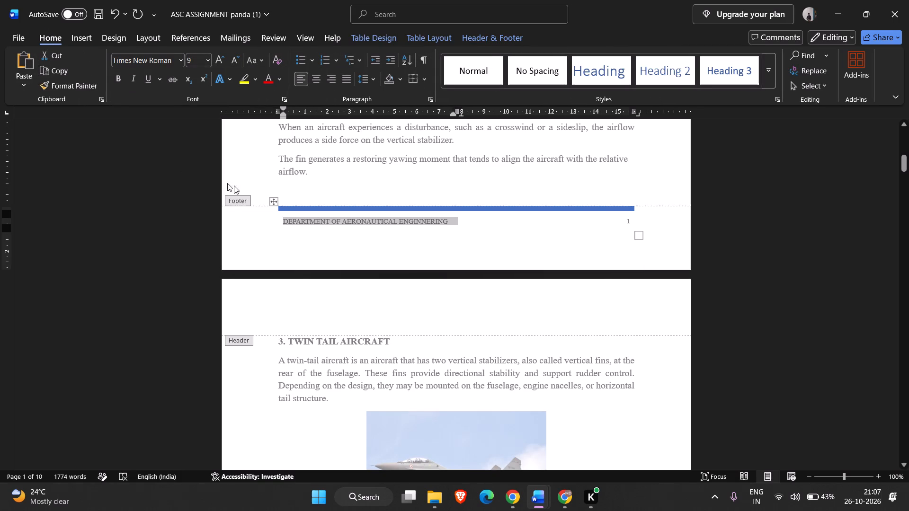
Change the footer page number's font to Times New Roman, applying it on pages 1 and 2, and leave footer editing.
left_click(626, 223)
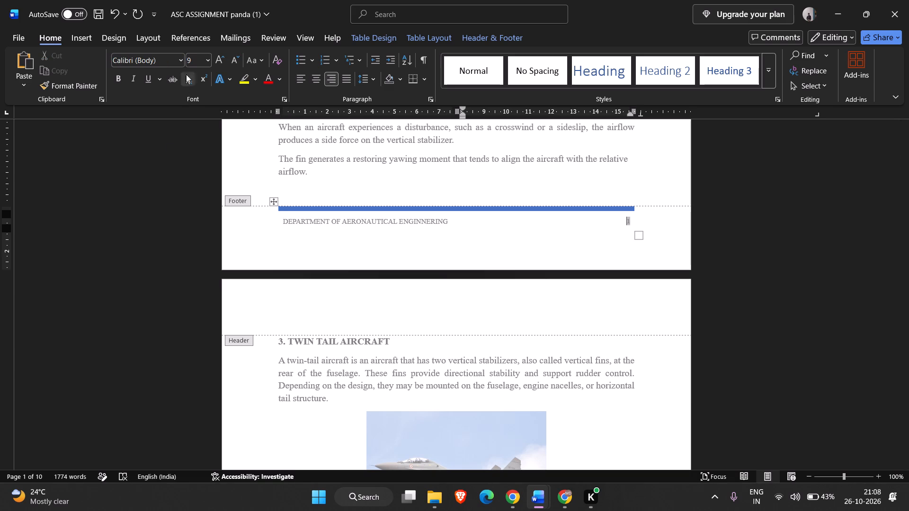
left_click(182, 61)
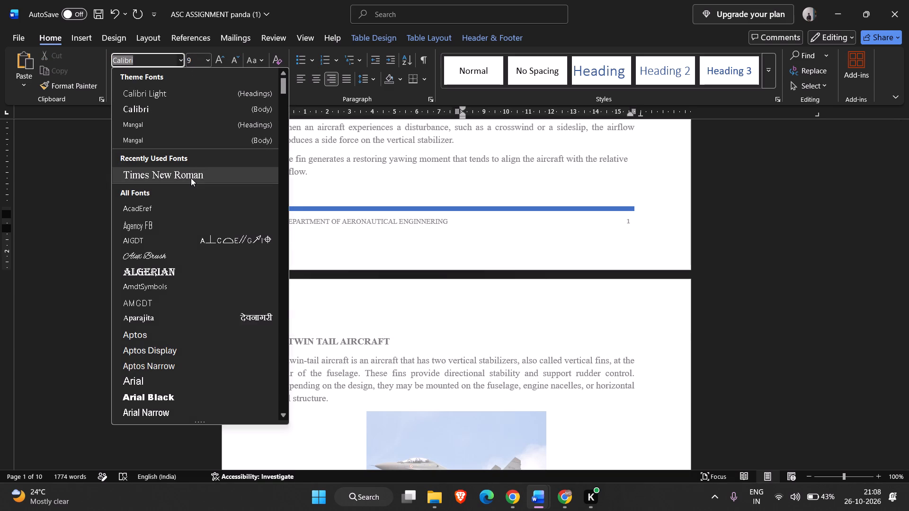
left_click(191, 178)
scroll(294, 288, "down", 1)
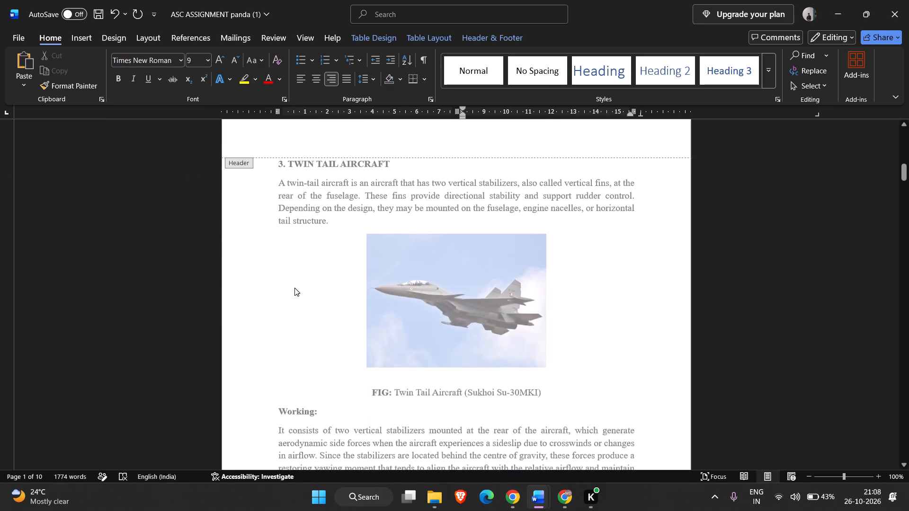
scroll(294, 288, "down", 1)
left_click(294, 288)
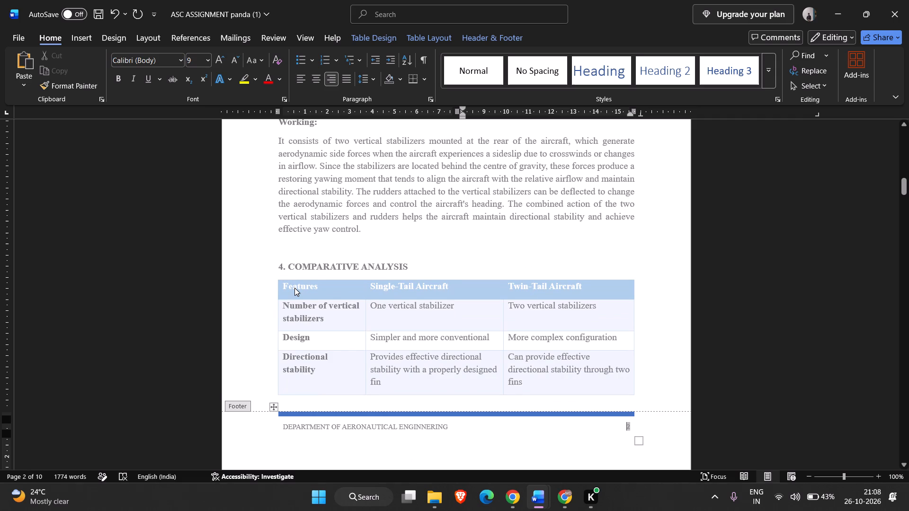
scroll(294, 288, "down", 1)
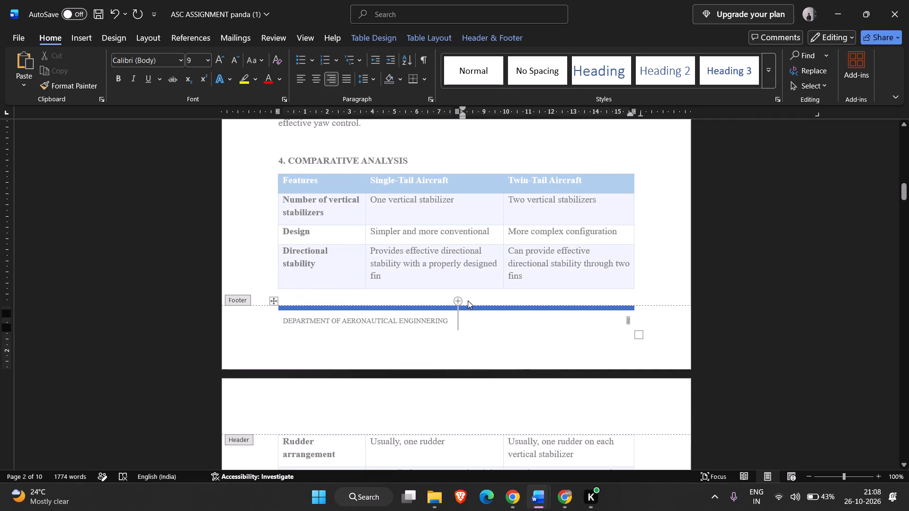
left_click(179, 56)
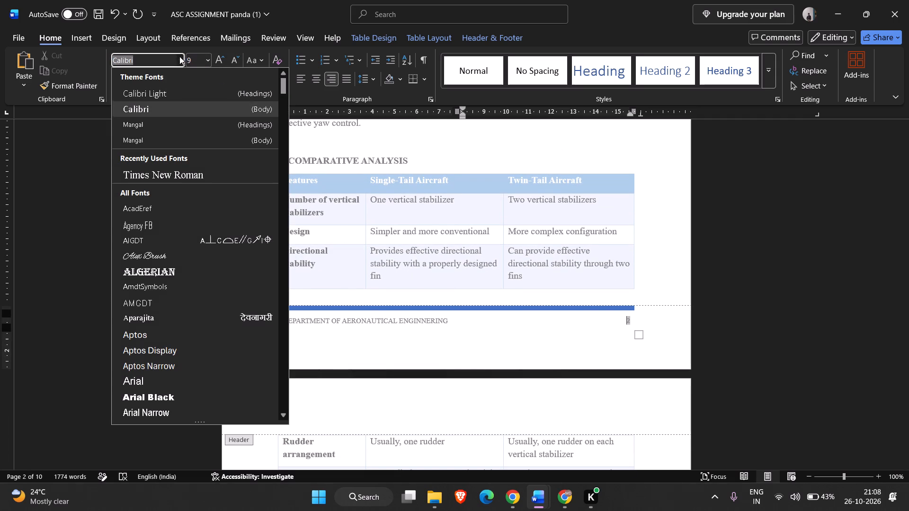
left_click(194, 172)
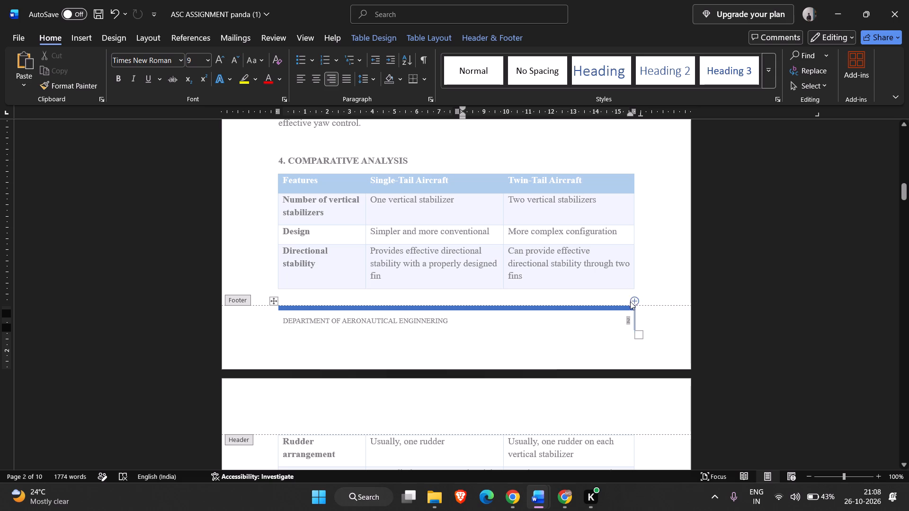
scroll(673, 145, "up", 5)
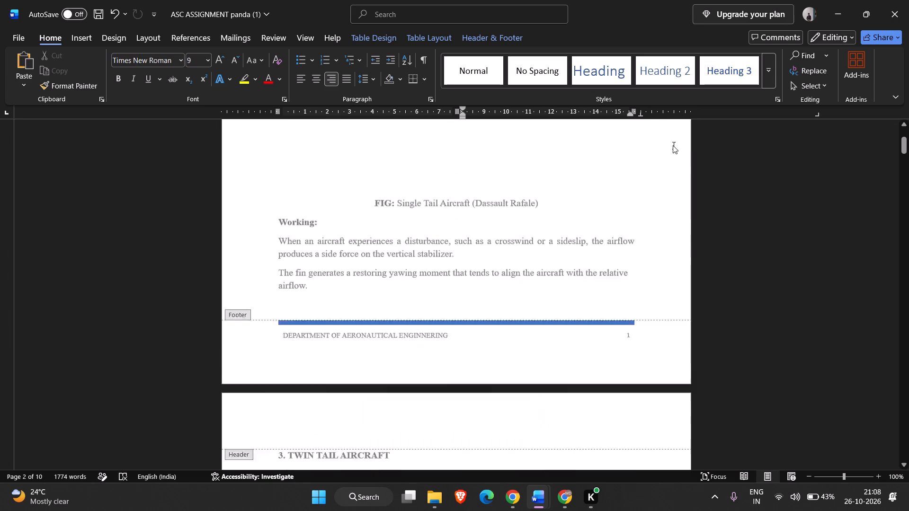
scroll(673, 145, "up", 7)
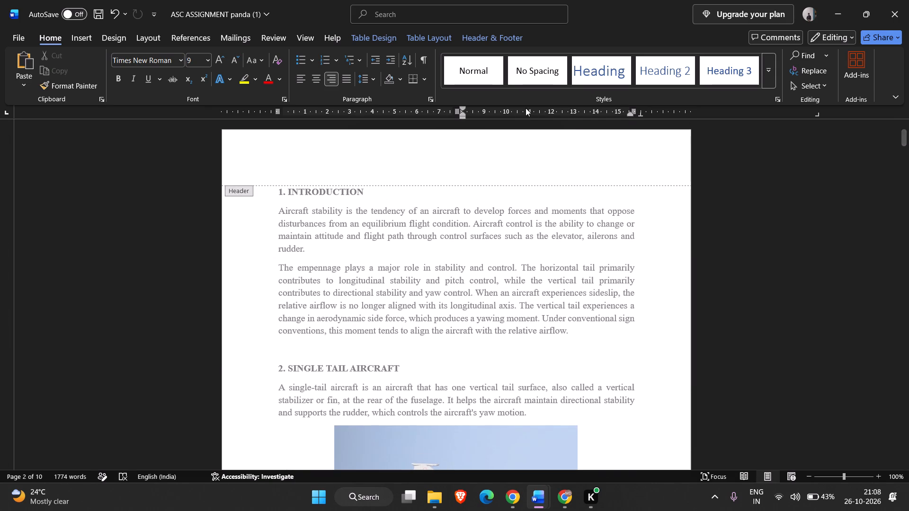
left_click(488, 34)
left_click(657, 72)
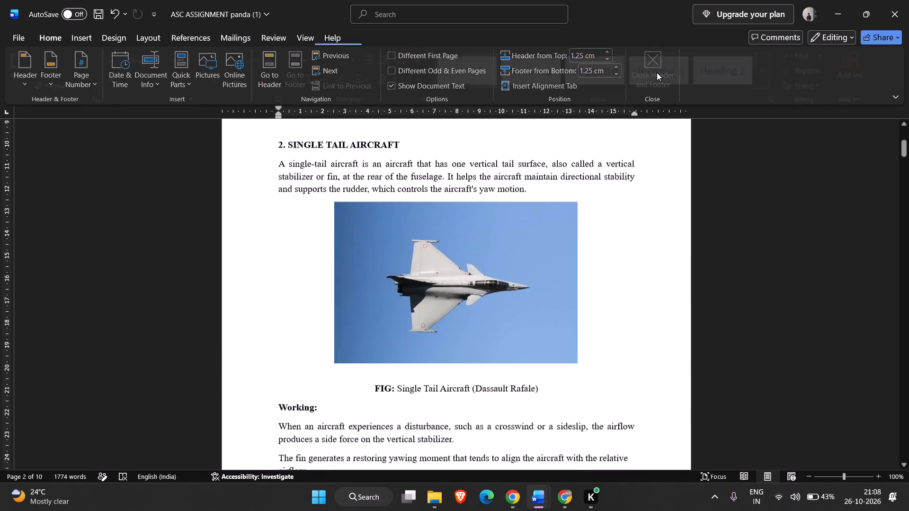
Check the footer text and page numbers throughout the report, down to the References page.
scroll(585, 233, "down", 3)
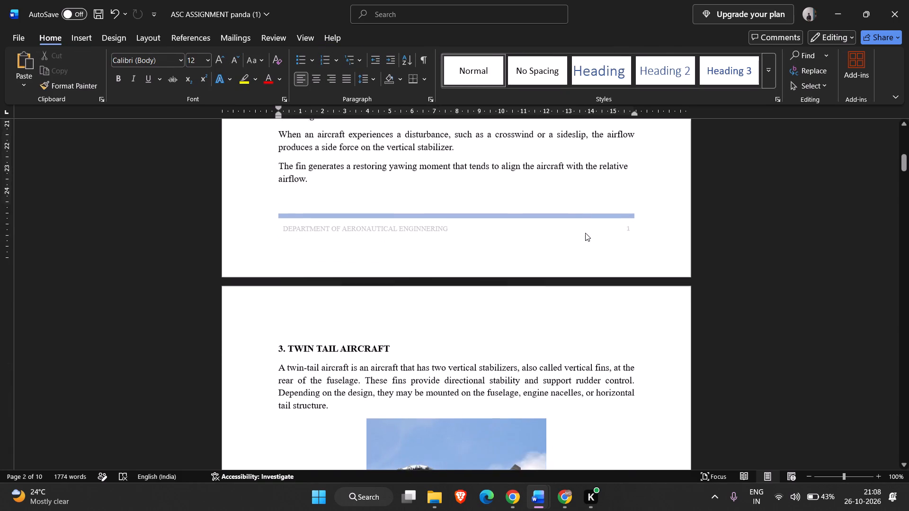
scroll(585, 233, "down", 3)
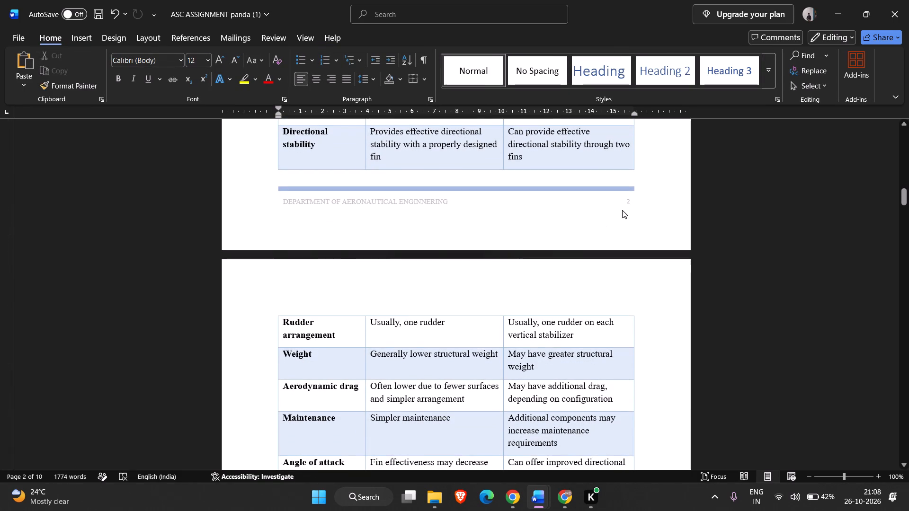
scroll(632, 208, "down", 3)
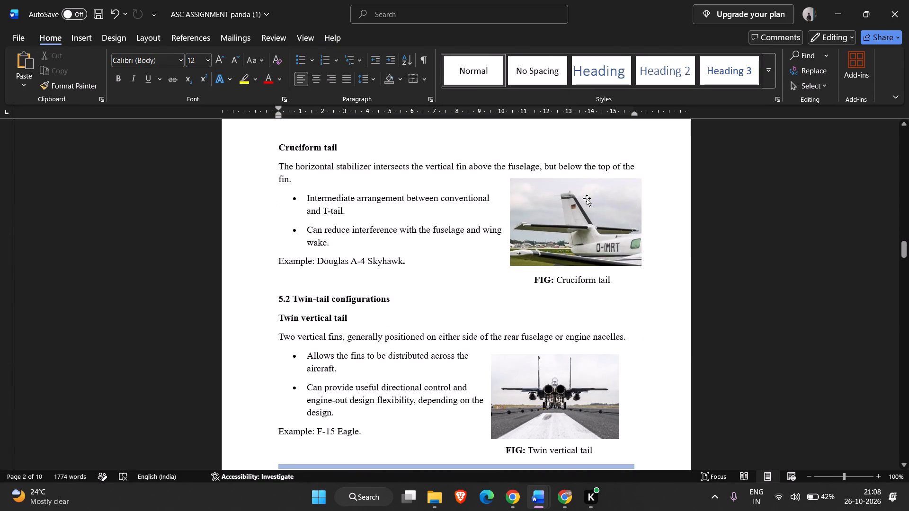
scroll(863, 288, "down", 16)
scroll(387, 167, "down", 1)
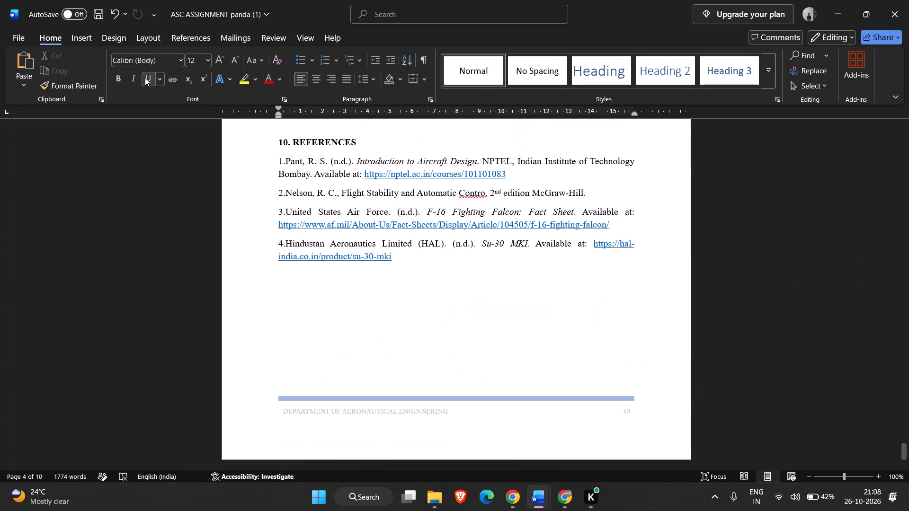
Save a PDF copy of the report in the Downloads folder under the name "panfa ASC".
left_click(21, 31)
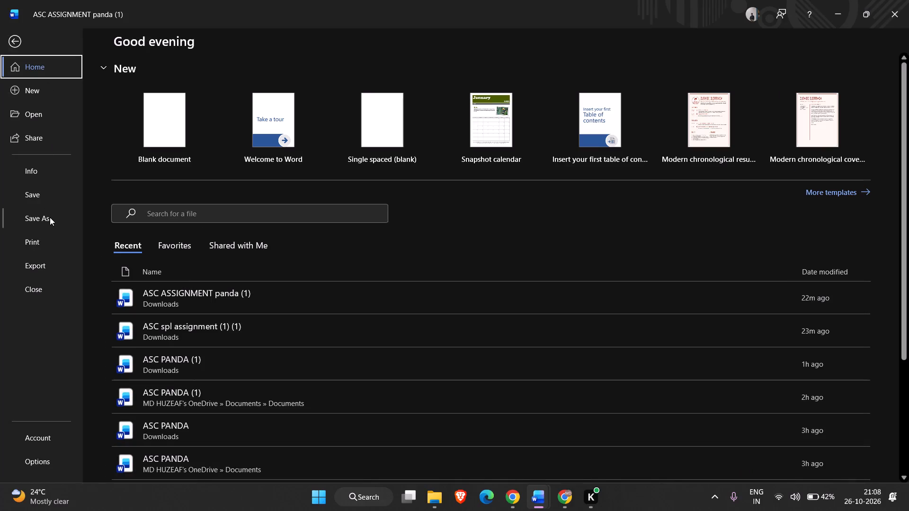
left_click(50, 217)
left_click(423, 134)
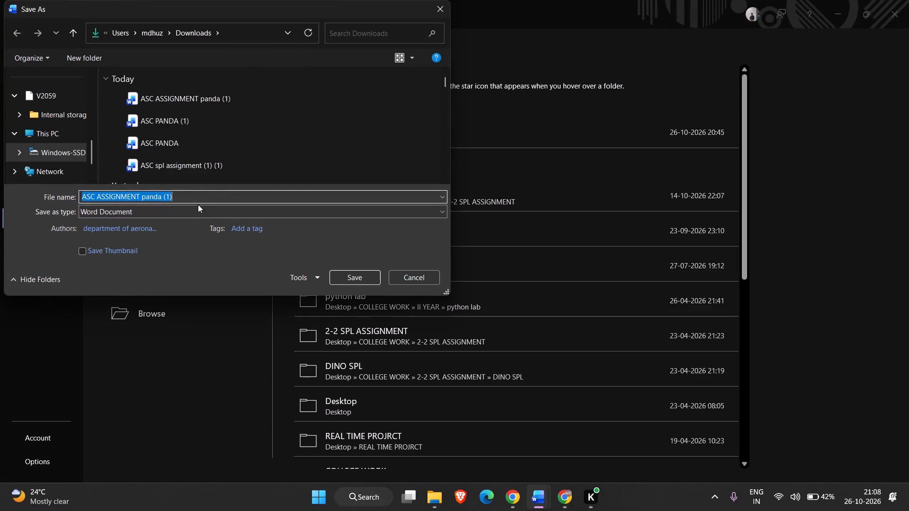
left_click(198, 207)
left_click(185, 282)
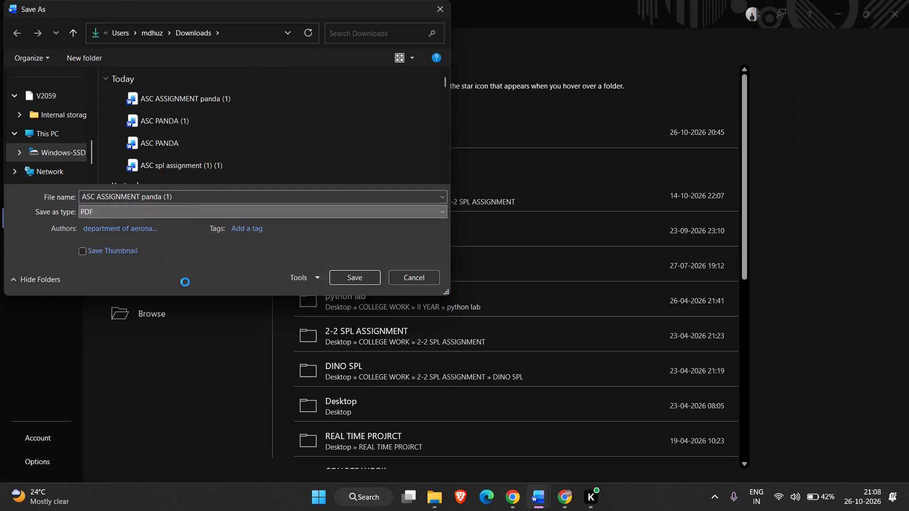
left_click(202, 200)
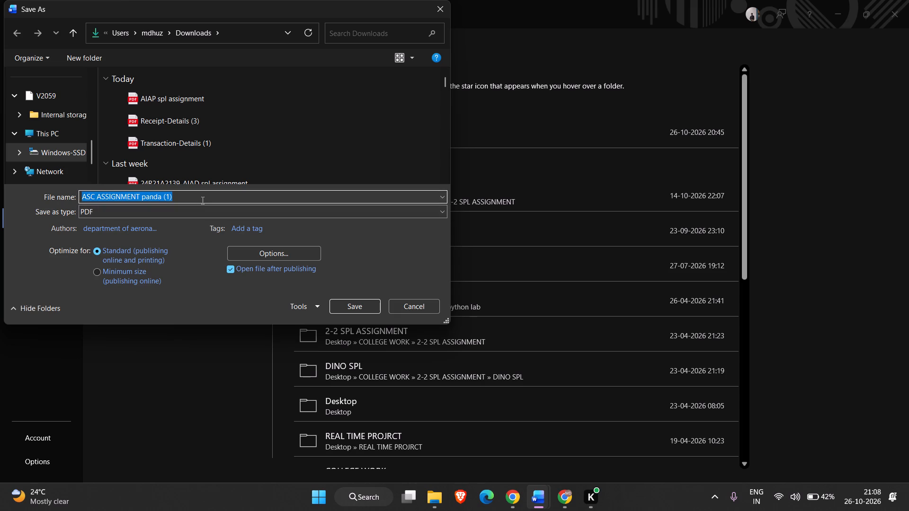
key("BackSpace")
type("panfa")
key("space")
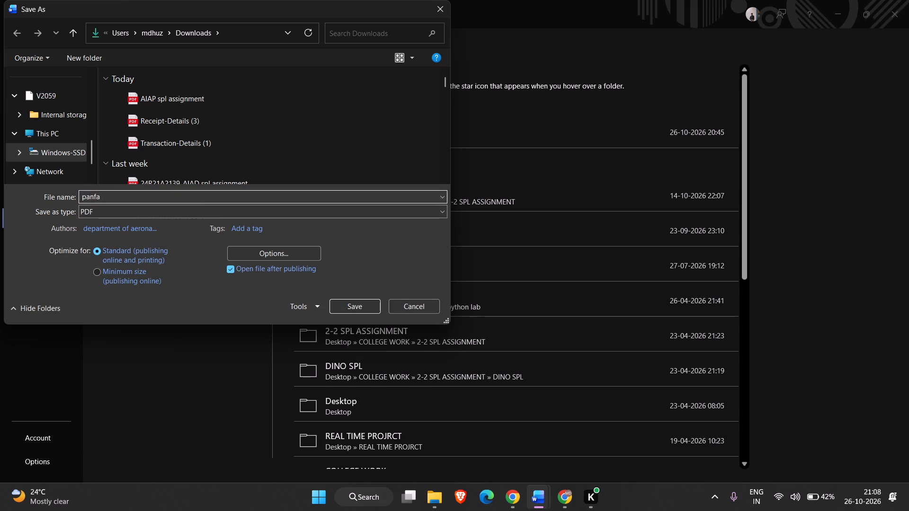
type("ASC")
left_click(360, 307)
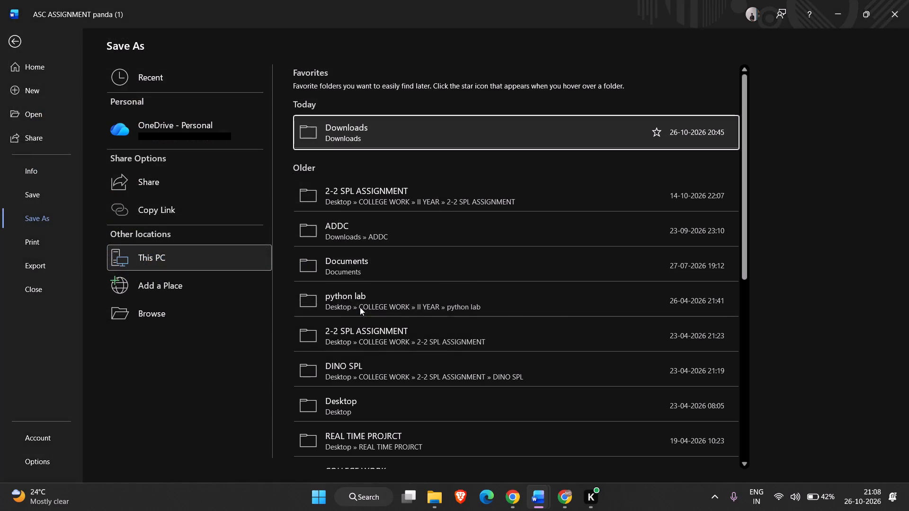
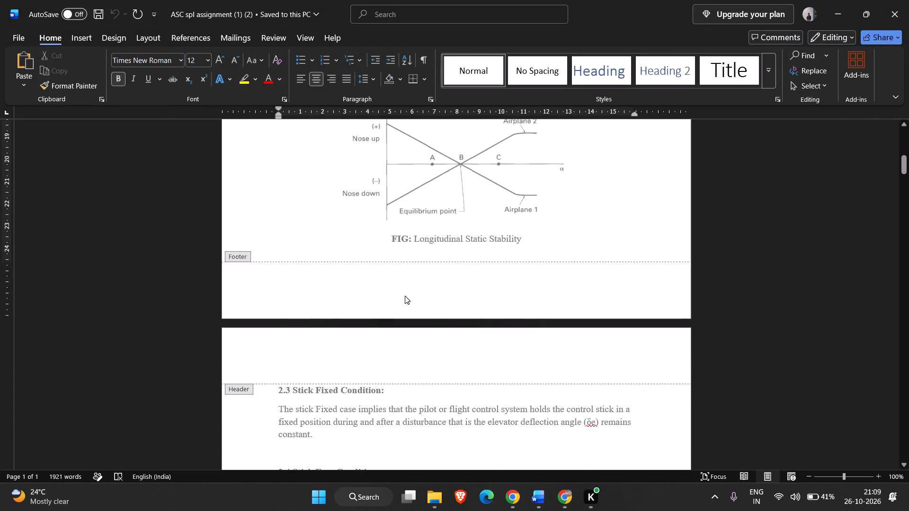
Insert the built-in Retrospect footer into the ASC spl assignment document.
left_click(48, 82)
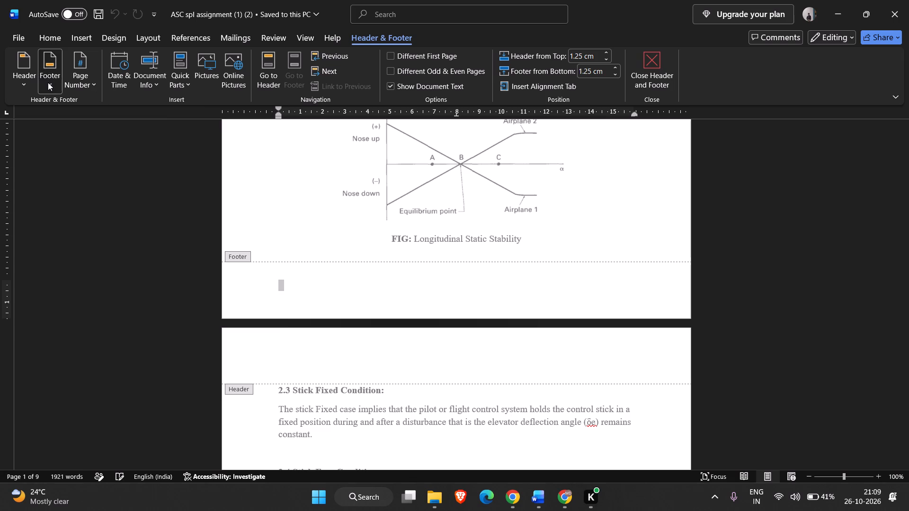
scroll(162, 247, "down", 1)
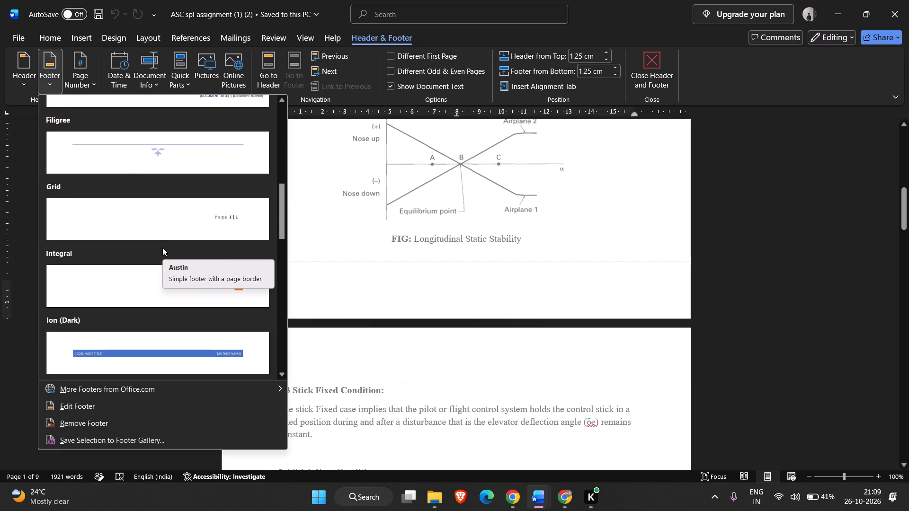
scroll(162, 247, "down", 2)
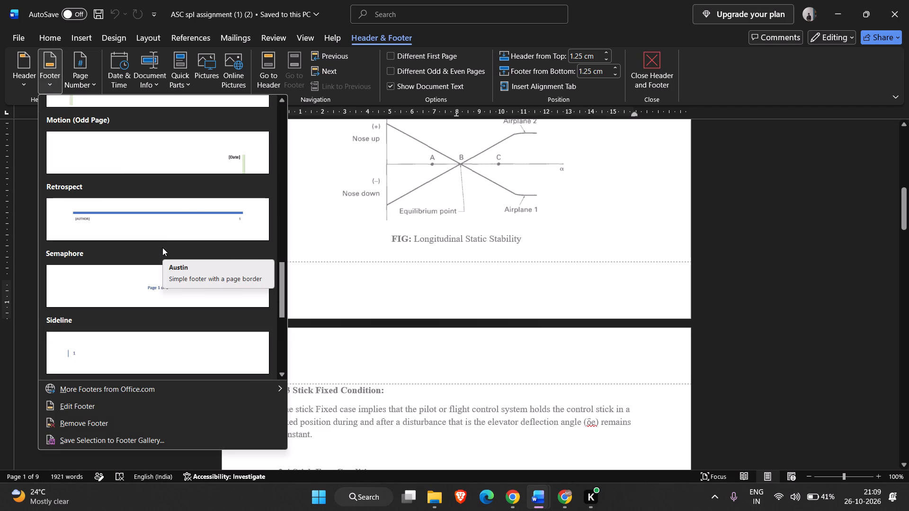
left_click(195, 194)
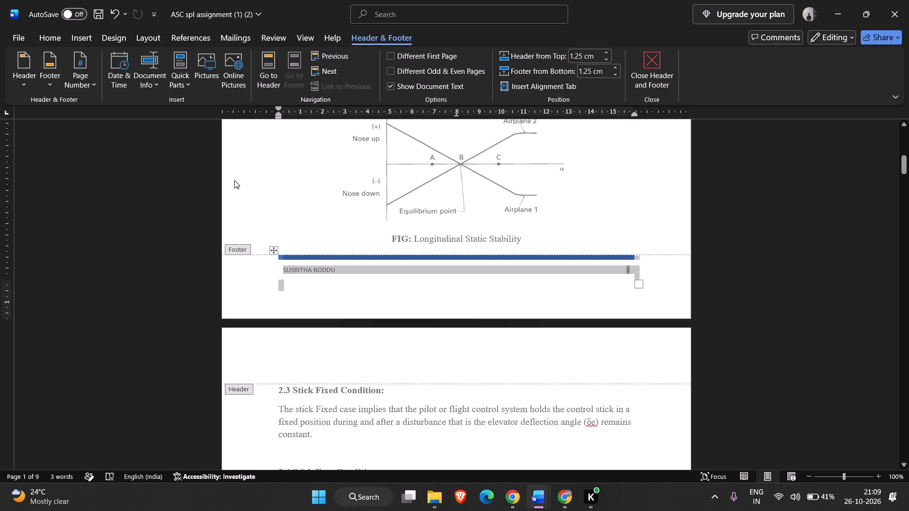
Change the font of the new footer's author text and page number to Times New Roman.
left_click(47, 37)
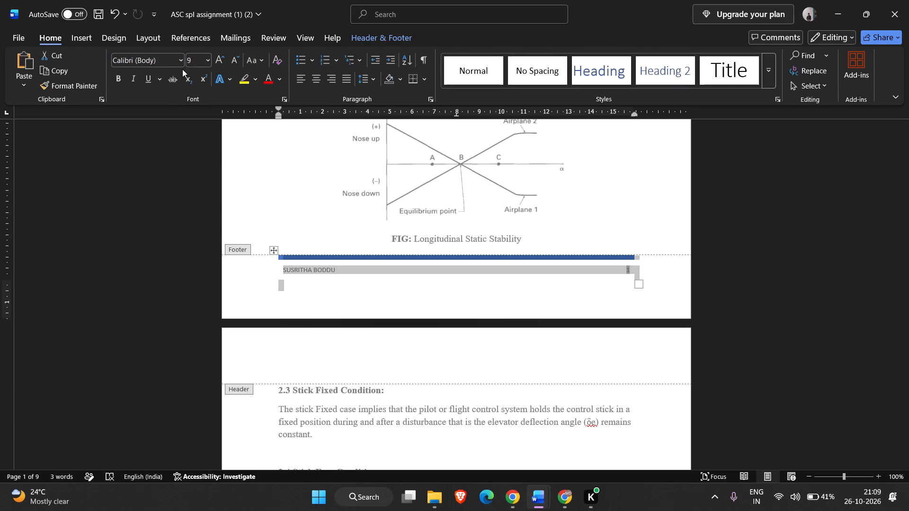
left_click(180, 61)
left_click(182, 175)
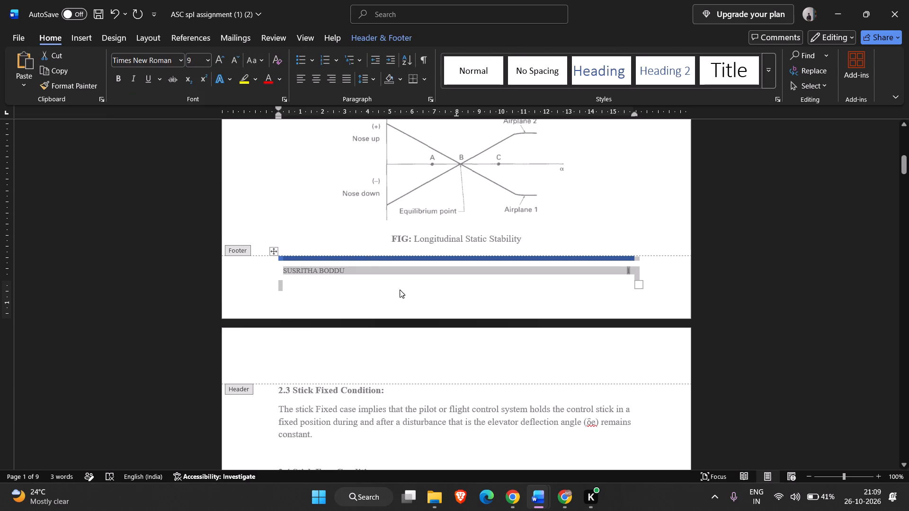
Replace the author name in the footer with "DEPARTMENT OF AERONATICAL ENGINEERING" and leave footer editing.
left_click(346, 272)
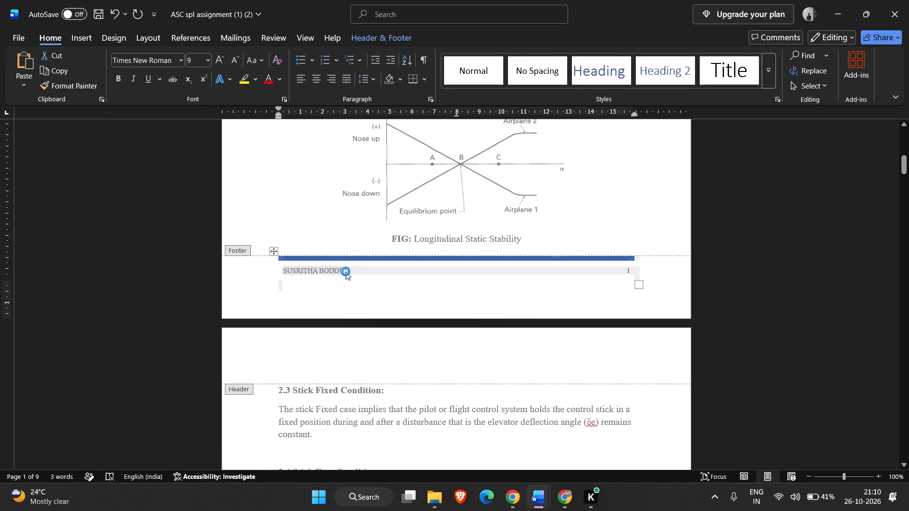
key("BackSpace")
key("BackSpace")
key("BackSpace")
key("BackSpace")
key("BackSpace")
key("BackSpace")
key("BackSpace")
key("BackSpace")
key("BackSpace")
key("BackSpace")
key("BackSpace")
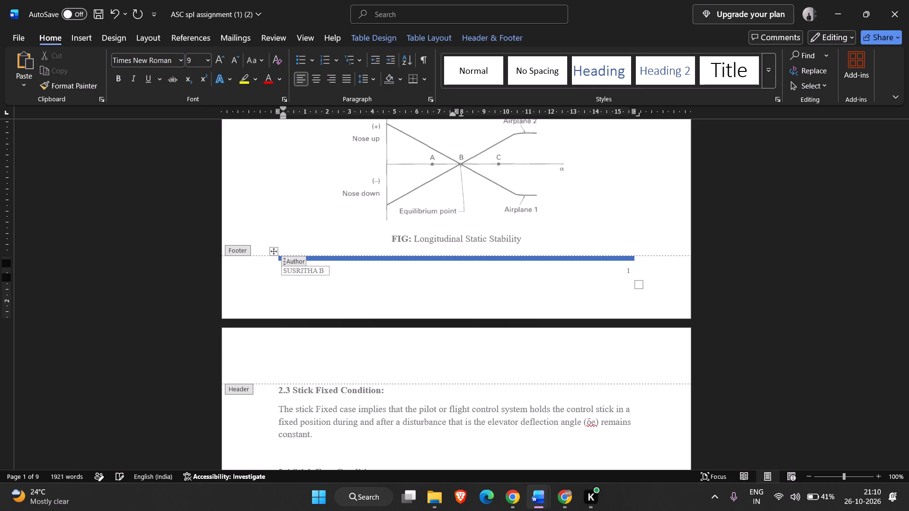
key("BackSpace")
key("BackSpace")
key("BackSpace")
key("BackSpace")
key("BackSpace")
key("BackSpace")
key("BackSpace")
type("DE")
key("p")
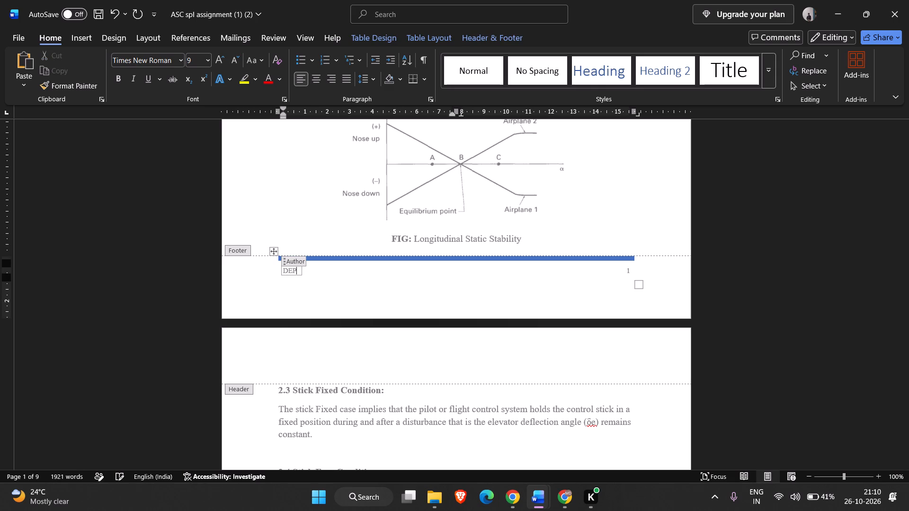
type("ARTMENT")
key("space")
type("OF")
key("space")
type("AERONATI")
type("CAL")
key("space")
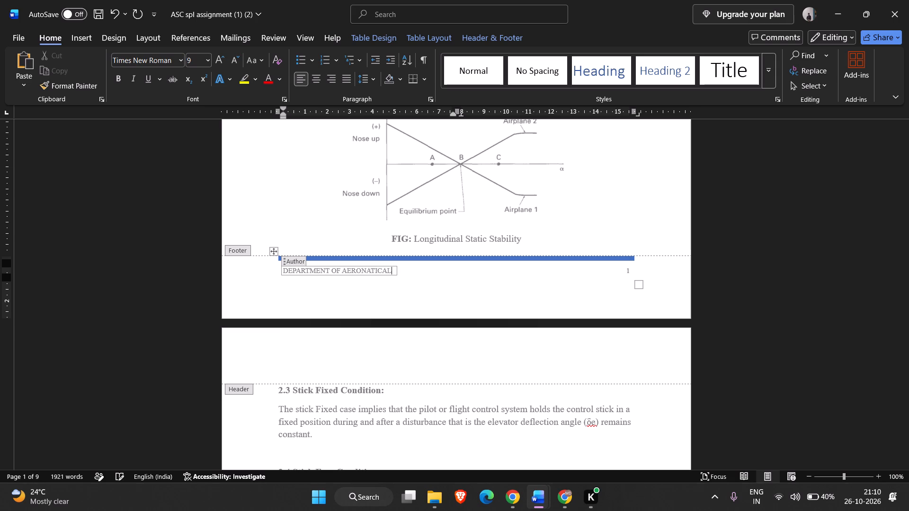
type("ENGIN")
type("EERING")
key("space")
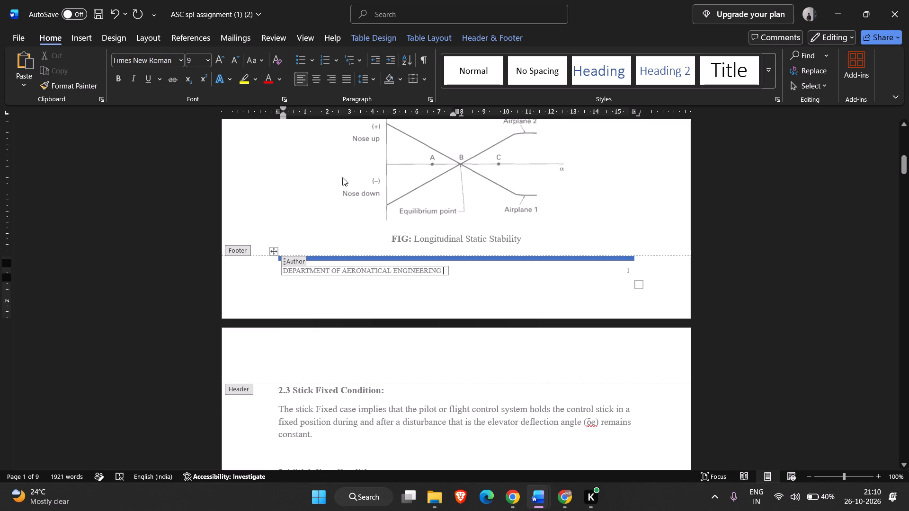
left_click(638, 206)
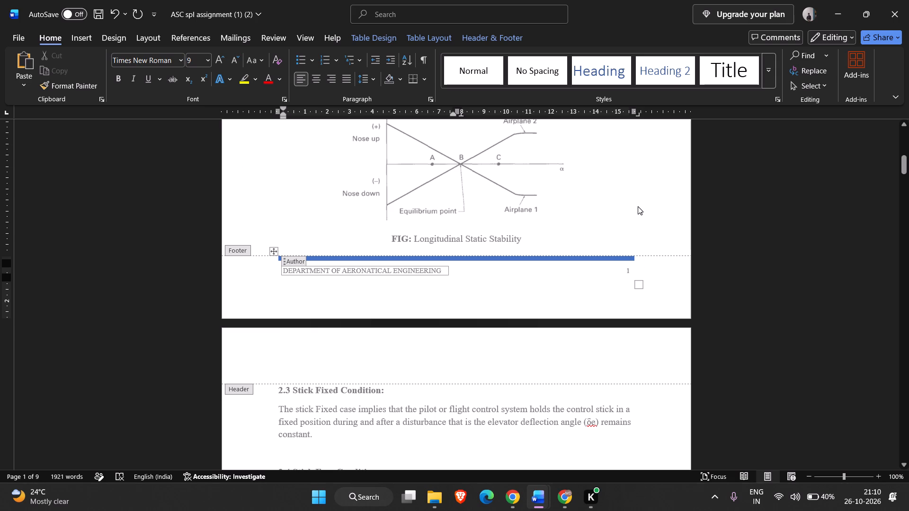
left_click(638, 206)
left_click(745, 226)
left_click(498, 40)
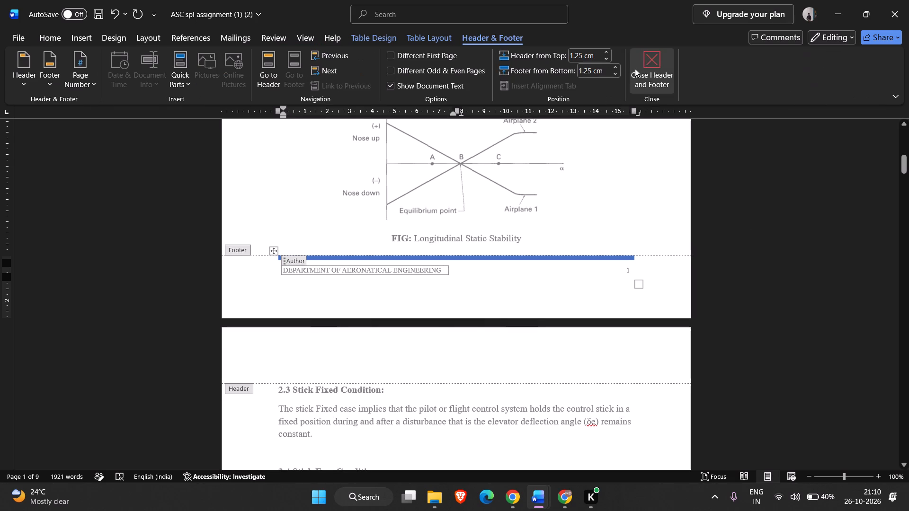
left_click(645, 63)
left_click(645, 205)
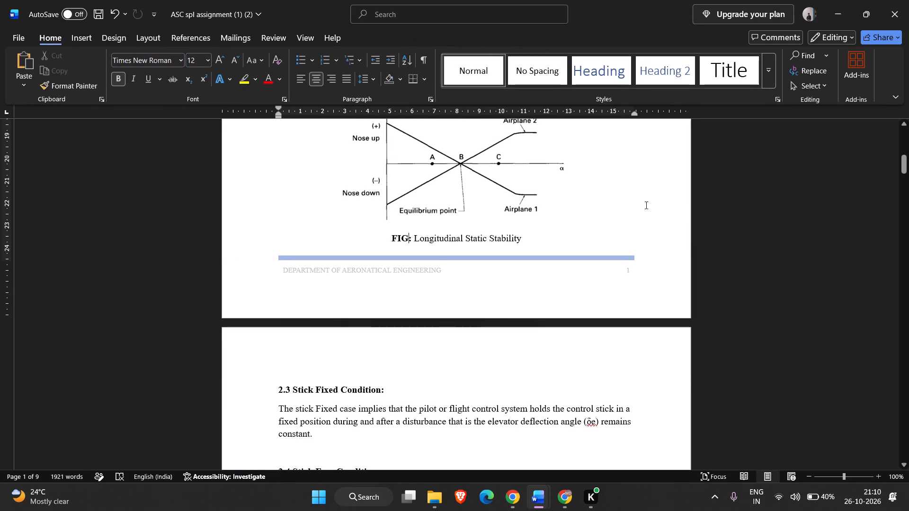